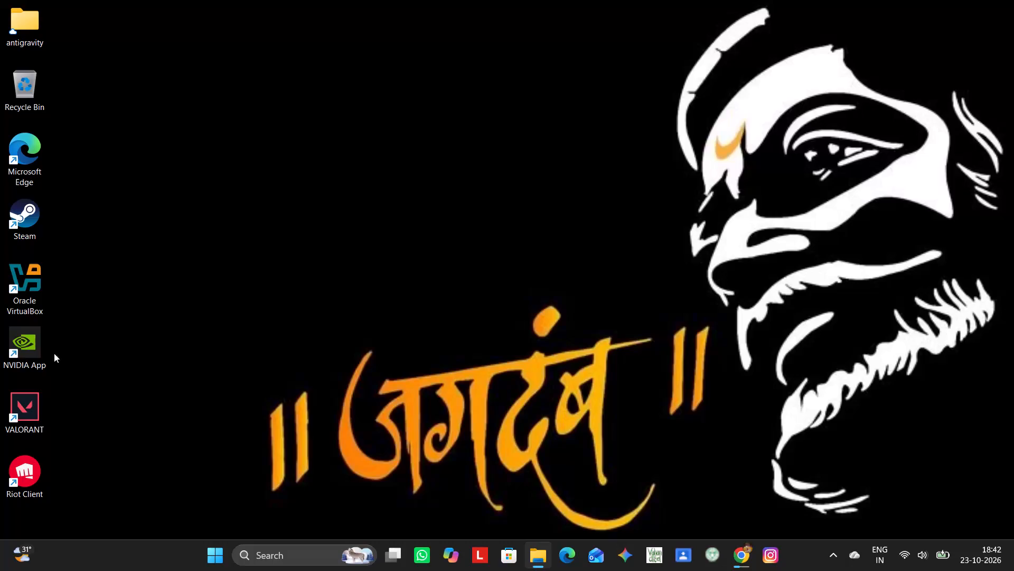
# Find Firefox among the installed apps and launch it.
pyautogui.click(220, 555)
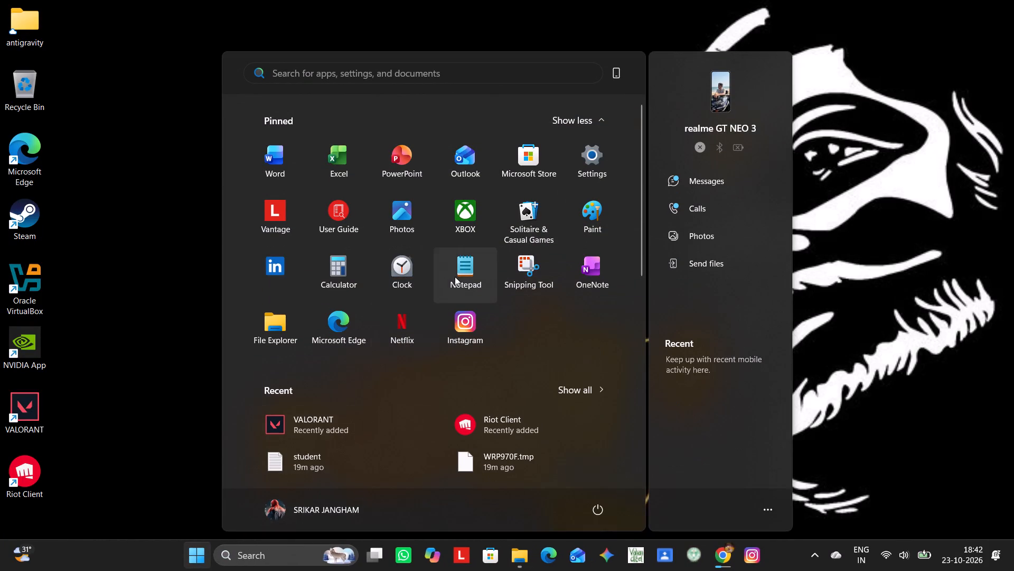
pyautogui.press('f')
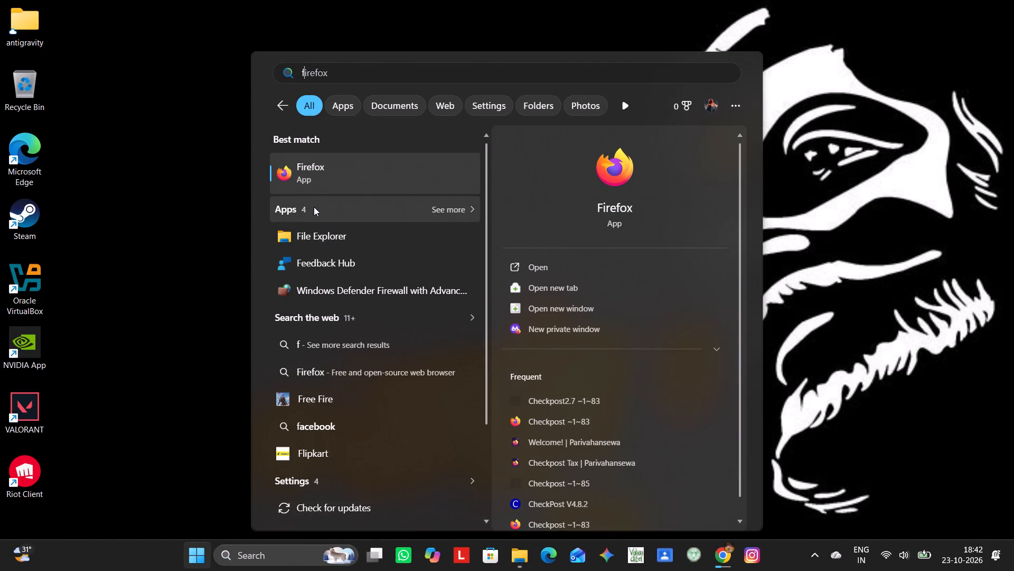
pyautogui.doubleClick(322, 180)
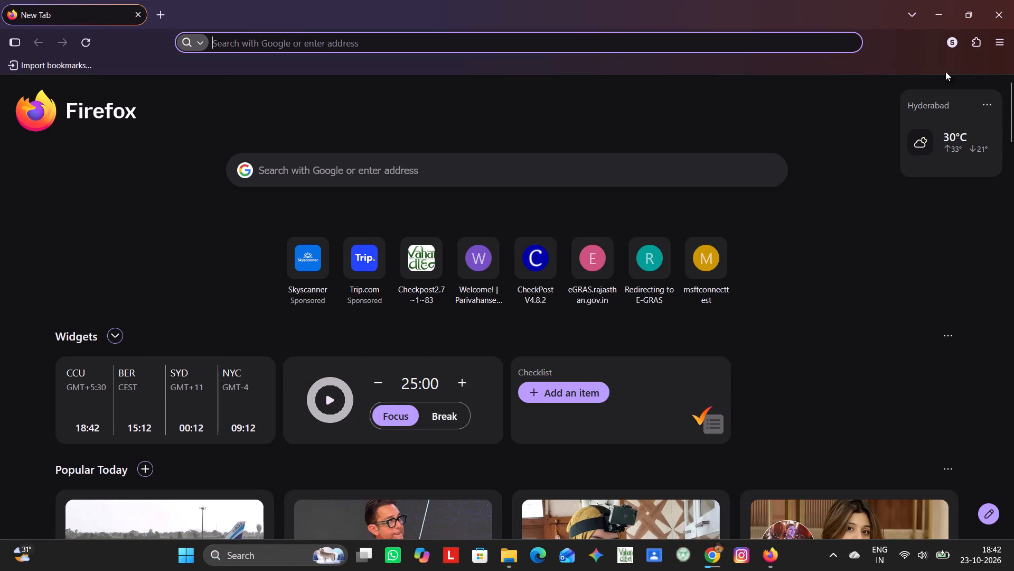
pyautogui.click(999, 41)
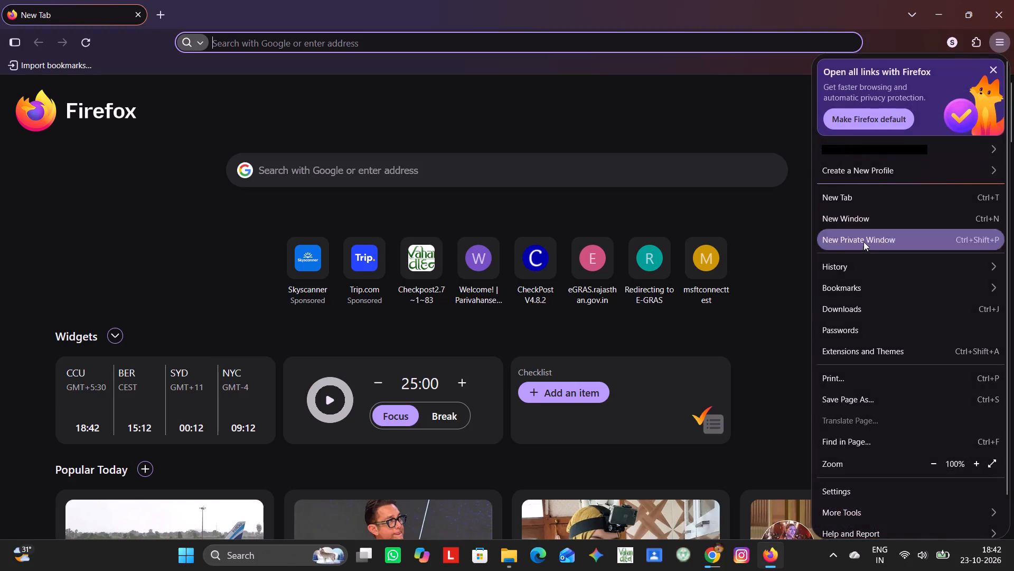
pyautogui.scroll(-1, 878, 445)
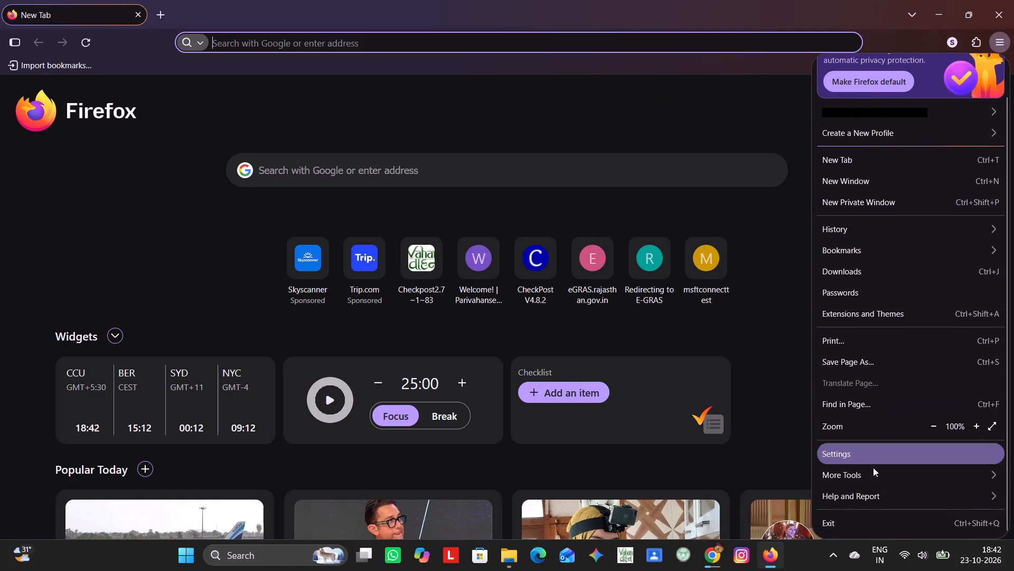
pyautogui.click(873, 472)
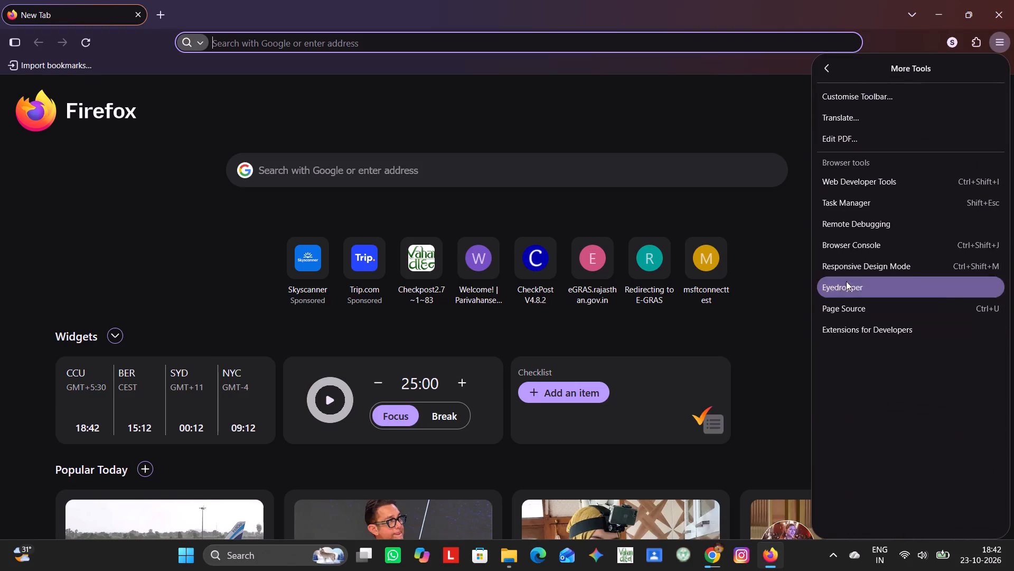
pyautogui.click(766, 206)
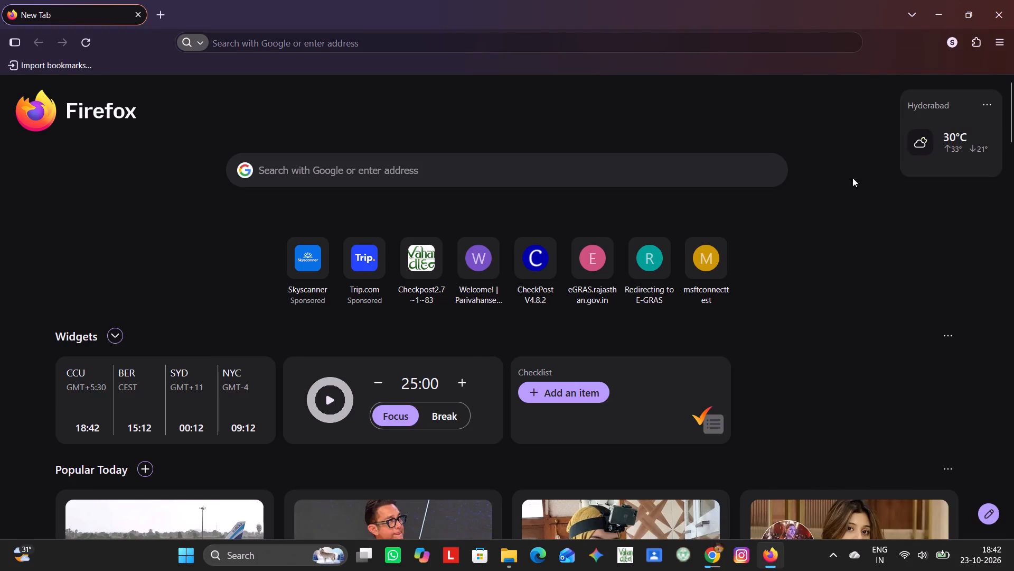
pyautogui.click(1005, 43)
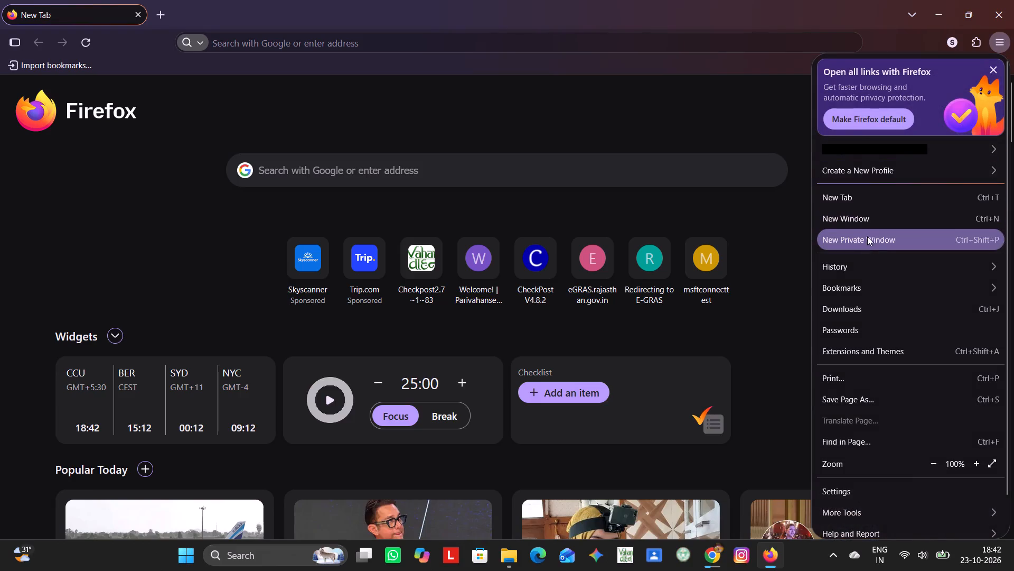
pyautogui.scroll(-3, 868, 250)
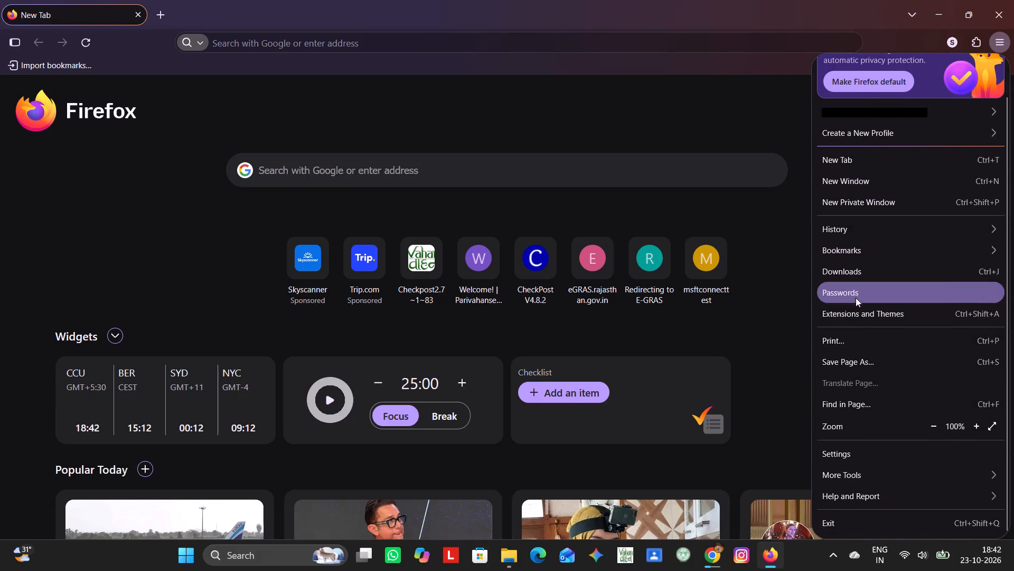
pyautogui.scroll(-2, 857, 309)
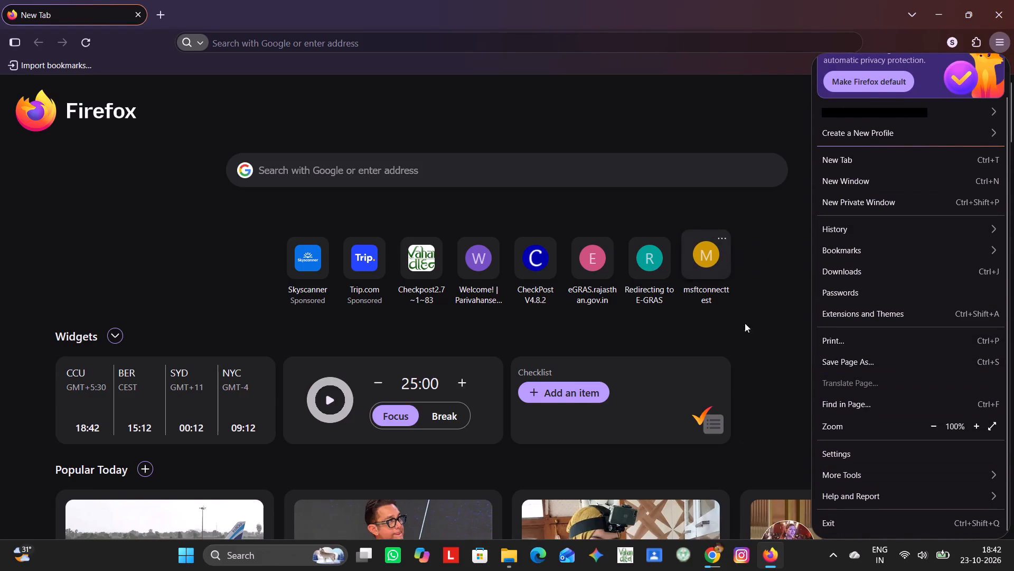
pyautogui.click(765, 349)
# Search the web for parivahan and open the parivahan.gov.in site, dismissing its mobile number update notice.
pyautogui.write('par')
pyautogui.click(424, 171)
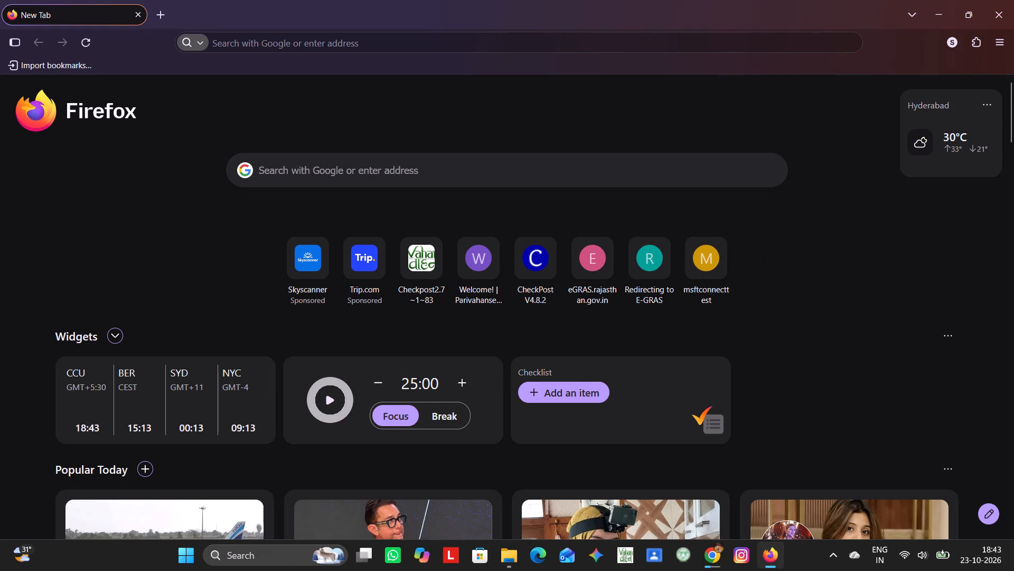
pyautogui.write('par')
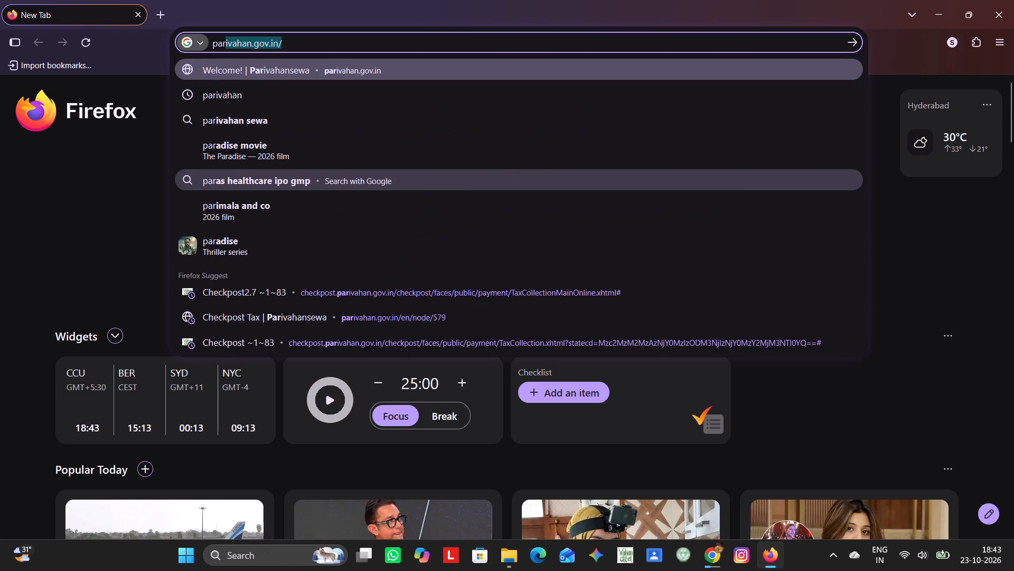
pyautogui.click(276, 91)
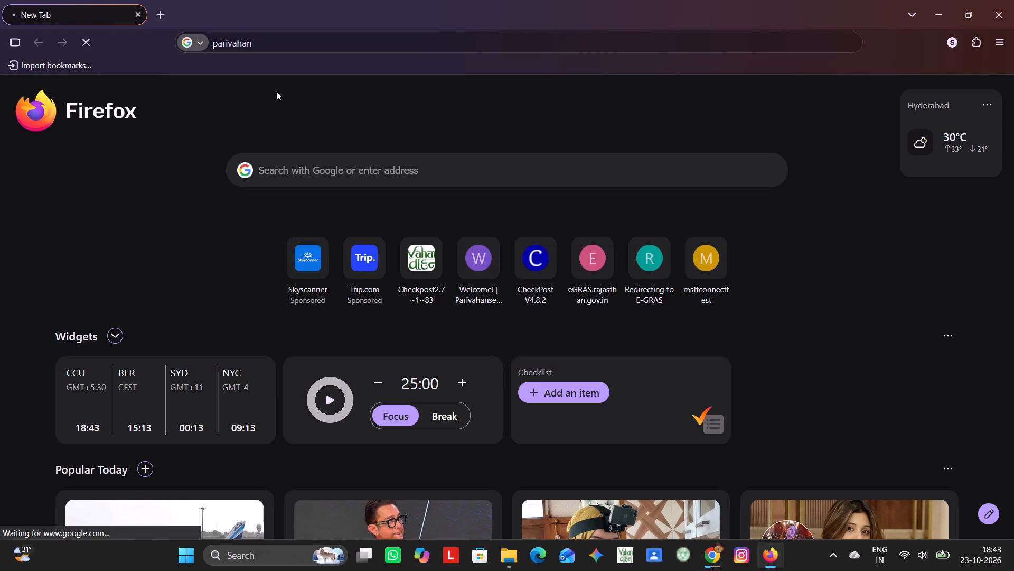
pyautogui.click(196, 199)
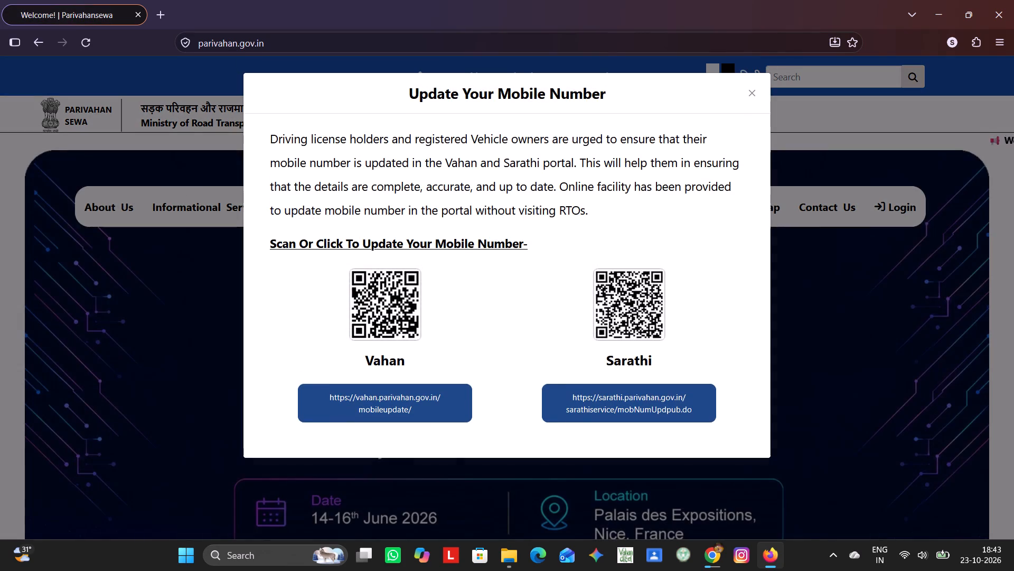
pyautogui.click(751, 86)
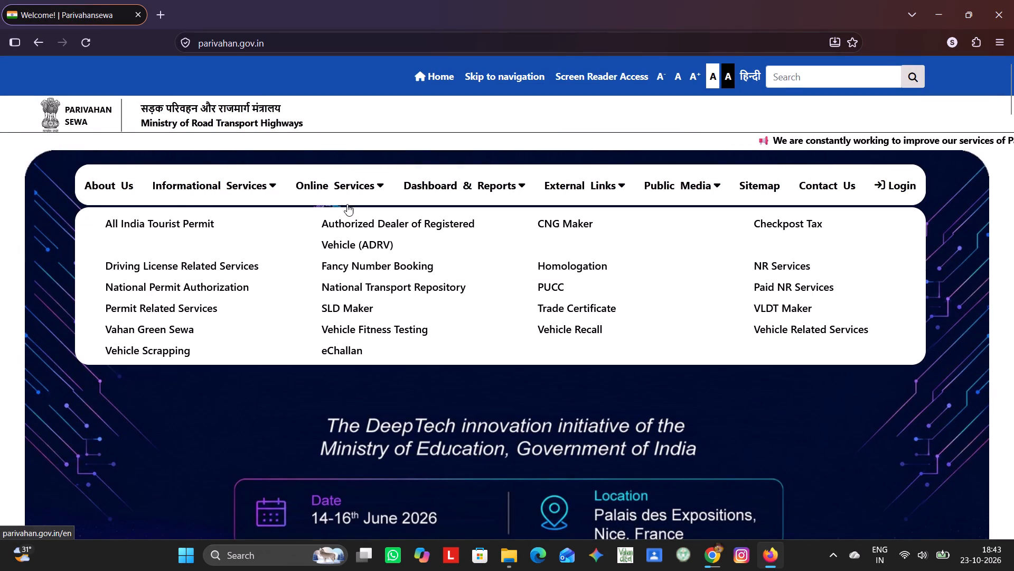
# Open the online Vehicle Related Services for the state of Maharashtra, dismissing the mobile number update notice.
pyautogui.click(792, 328)
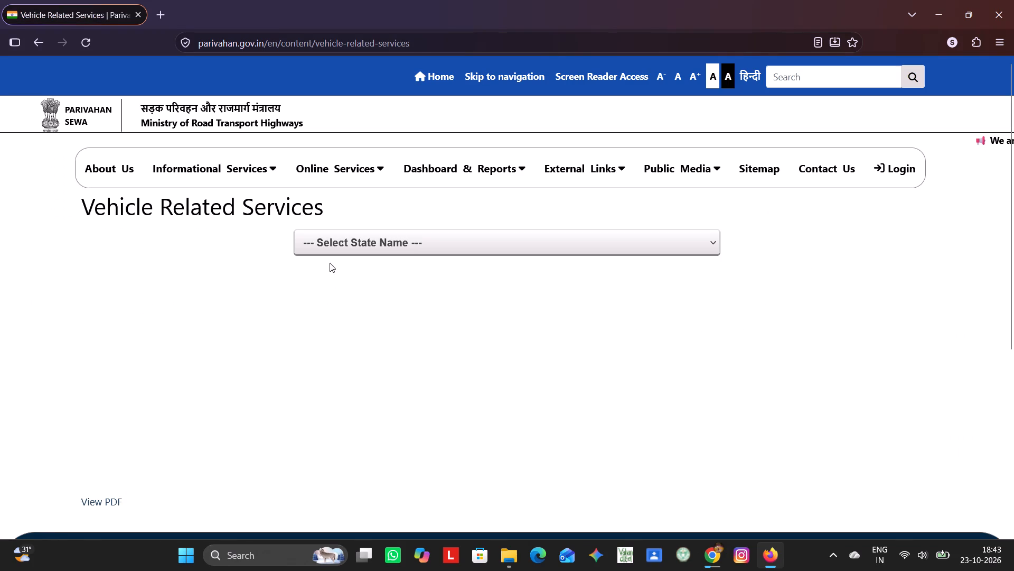
pyautogui.click(329, 248)
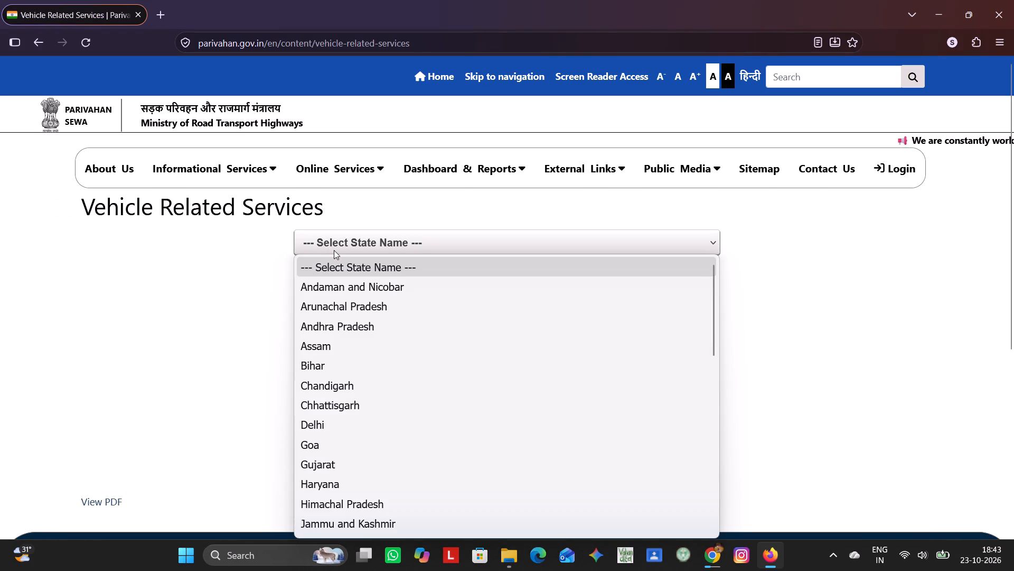
pyautogui.scroll(-3, 391, 340)
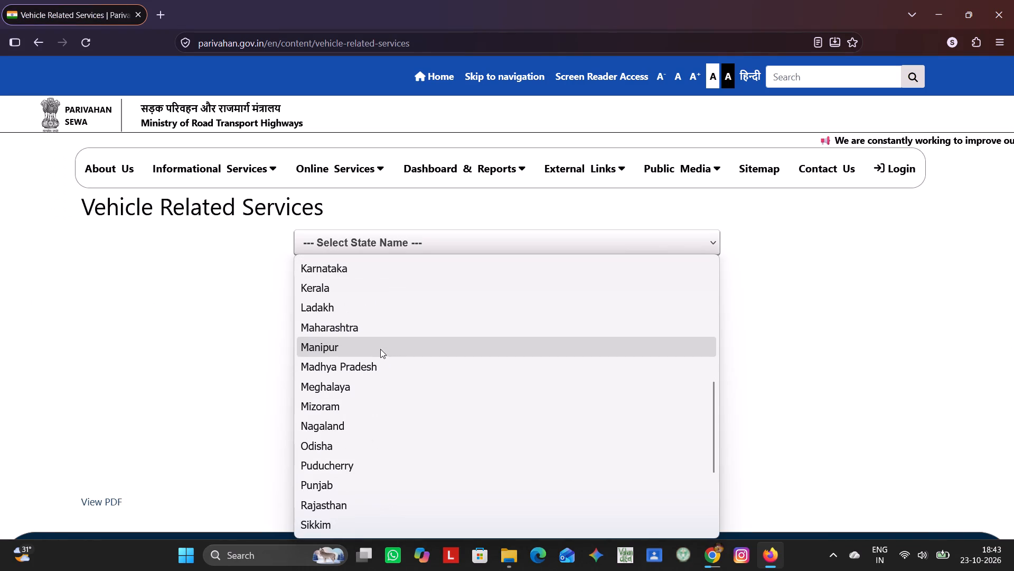
pyautogui.click(328, 323)
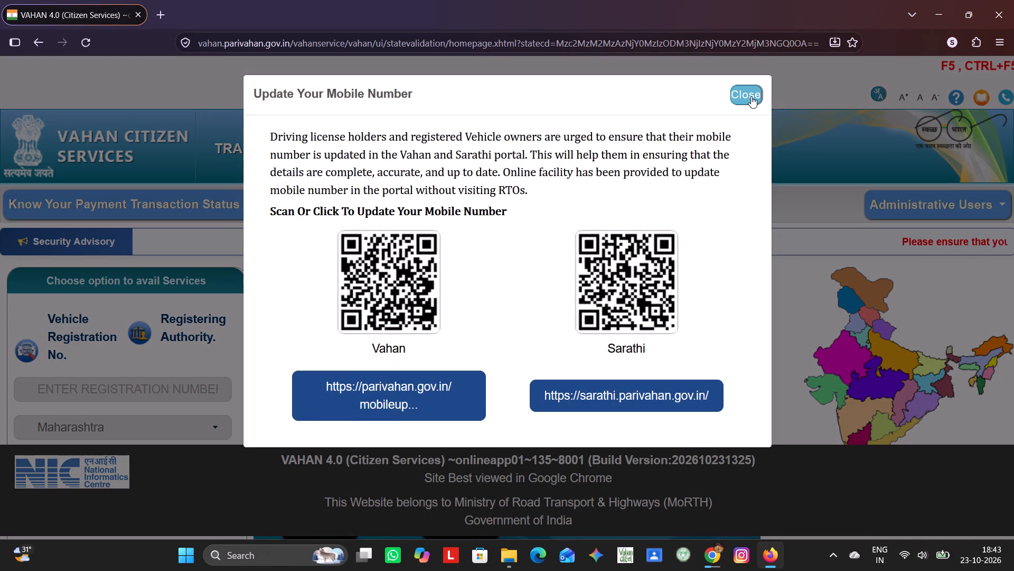
pyautogui.click(751, 96)
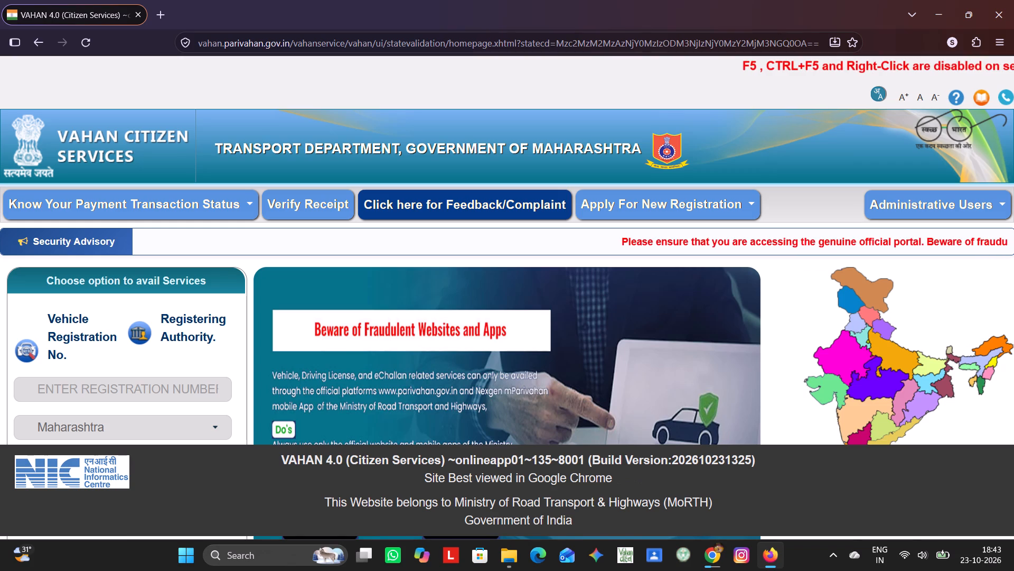
# Choose to avail services by Vehicle Registration No. and activate the registration number entry.
pyautogui.click(68, 333)
pyautogui.click(83, 391)
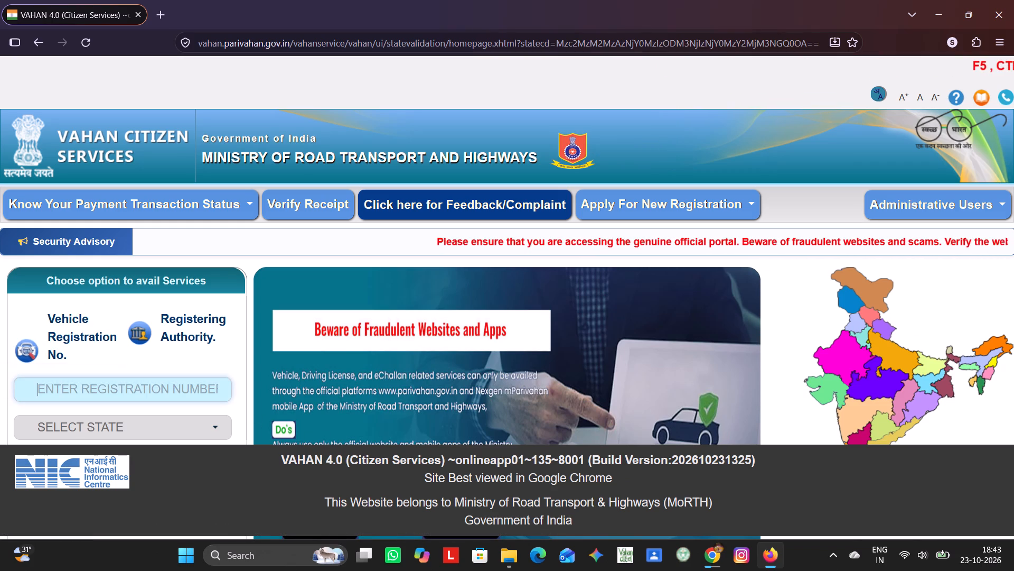
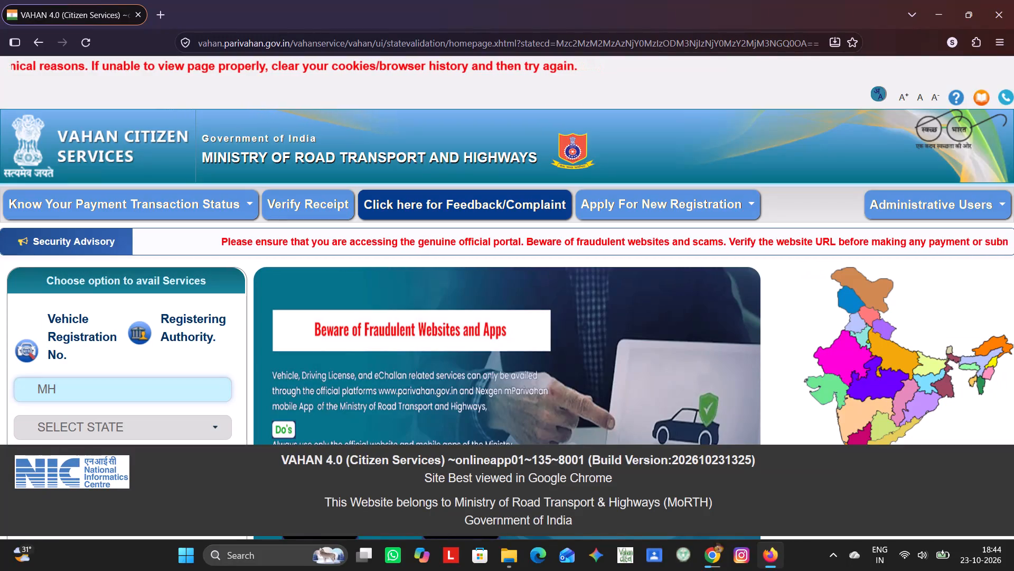
# Complete the vehicle registration number after the MH prefix.
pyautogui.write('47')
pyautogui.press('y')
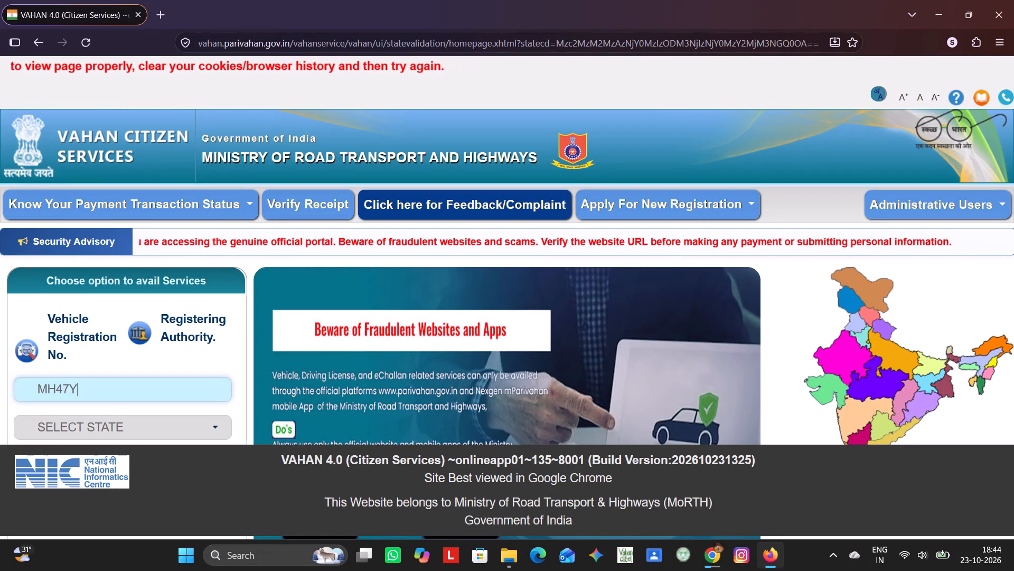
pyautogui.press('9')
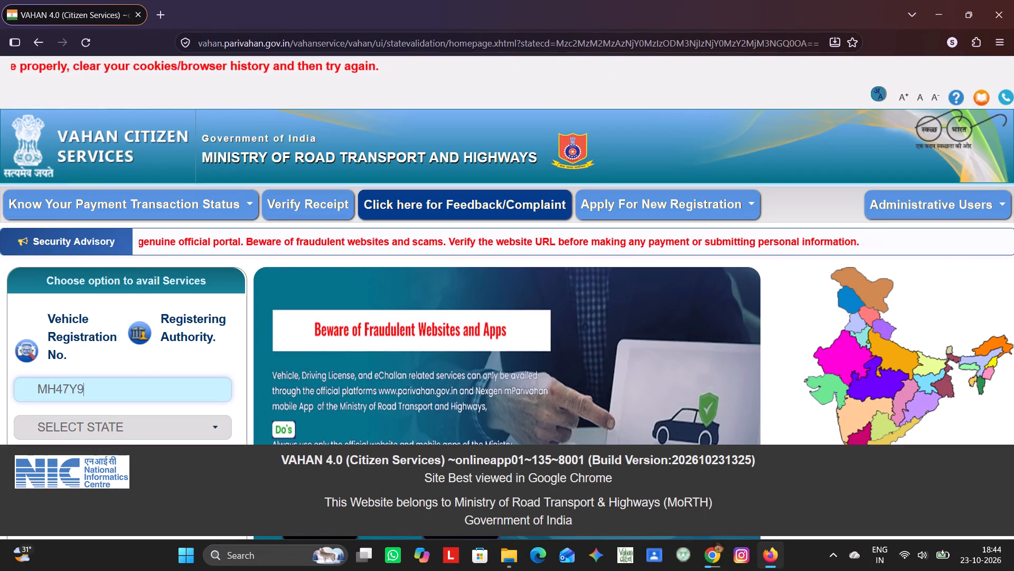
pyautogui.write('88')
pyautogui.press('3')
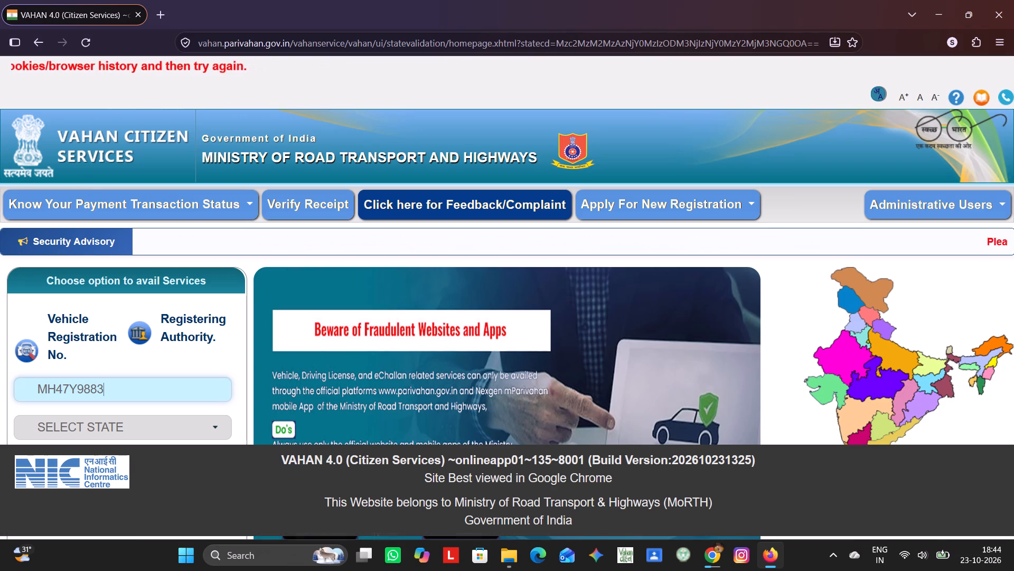
# Accept the Privacy Policy and Terms of Service for the registration number request.
pyautogui.scroll(-4, 153, 380)
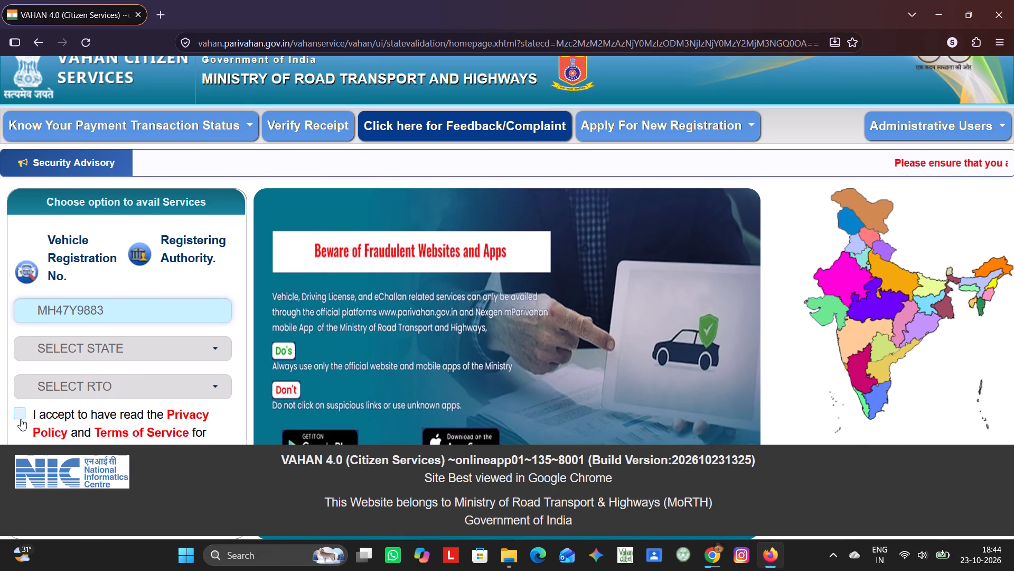
pyautogui.click(25, 417)
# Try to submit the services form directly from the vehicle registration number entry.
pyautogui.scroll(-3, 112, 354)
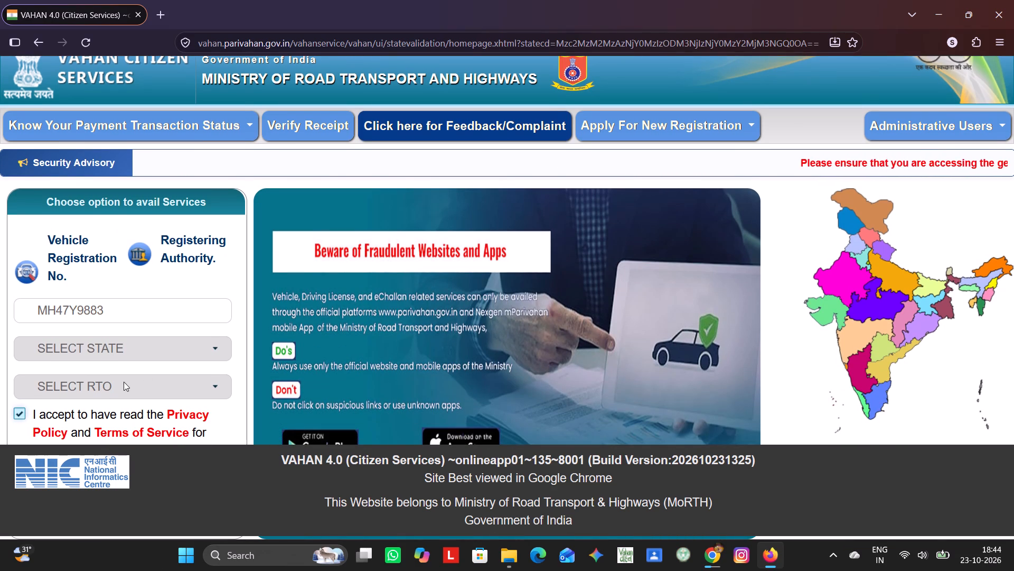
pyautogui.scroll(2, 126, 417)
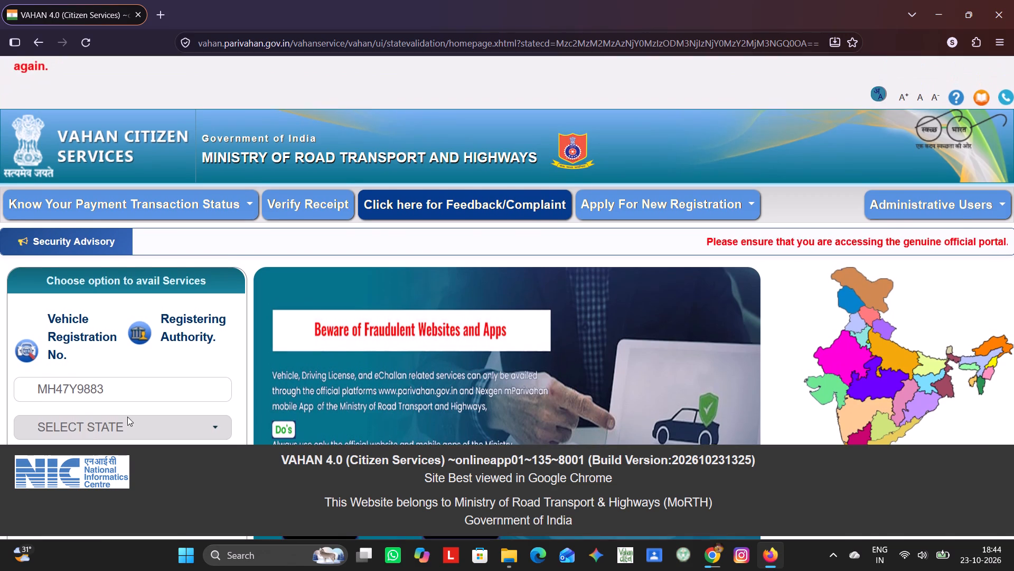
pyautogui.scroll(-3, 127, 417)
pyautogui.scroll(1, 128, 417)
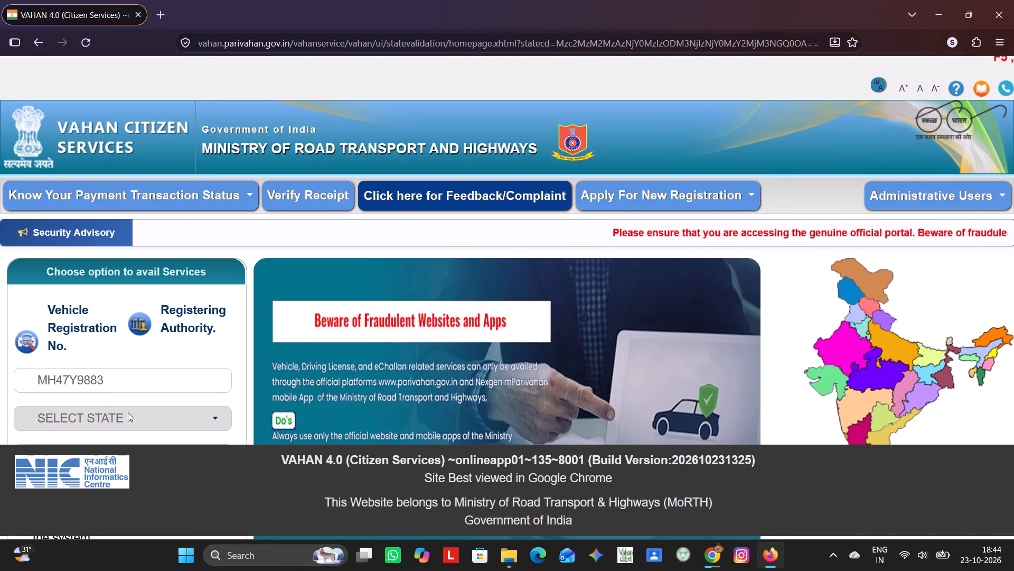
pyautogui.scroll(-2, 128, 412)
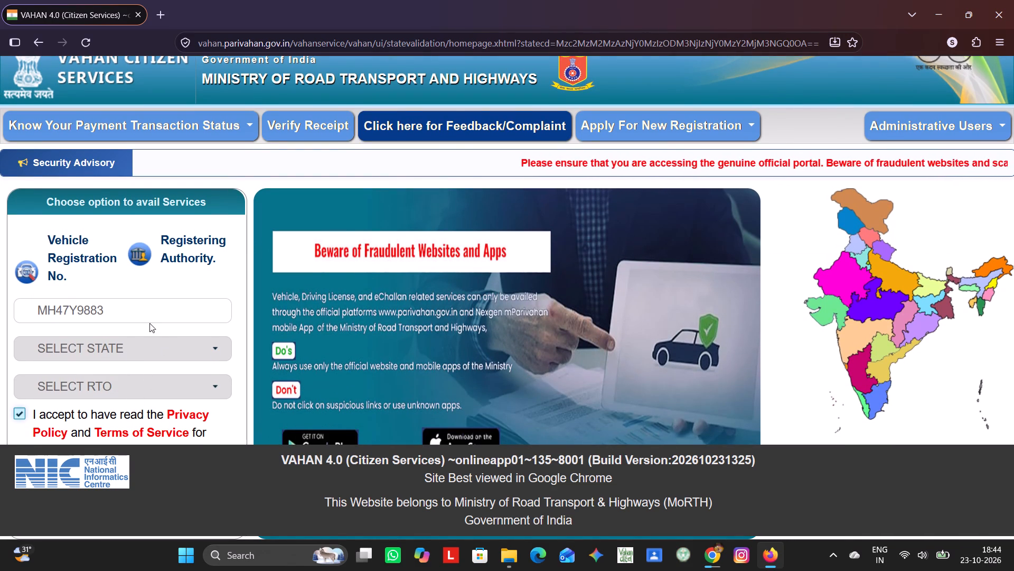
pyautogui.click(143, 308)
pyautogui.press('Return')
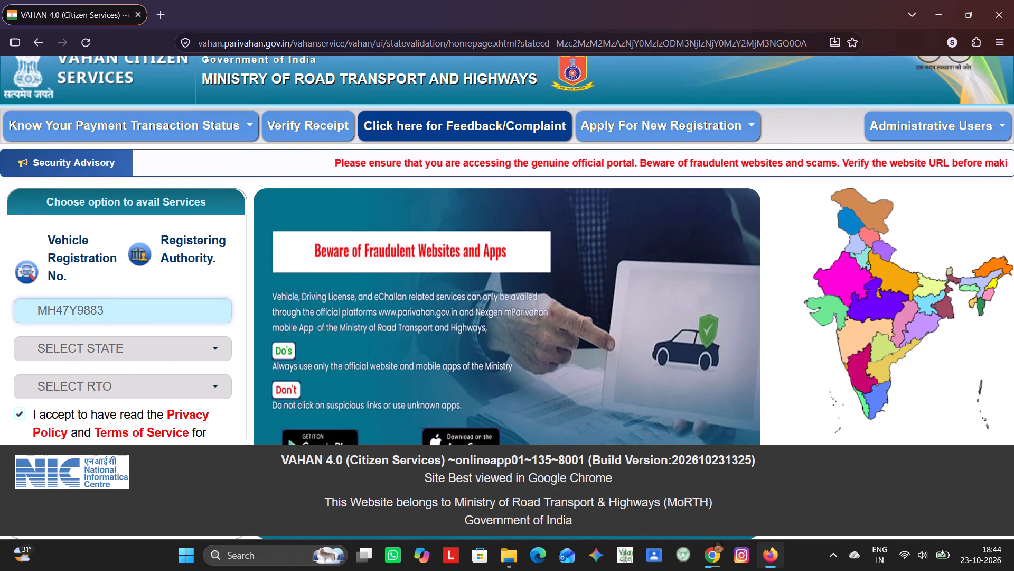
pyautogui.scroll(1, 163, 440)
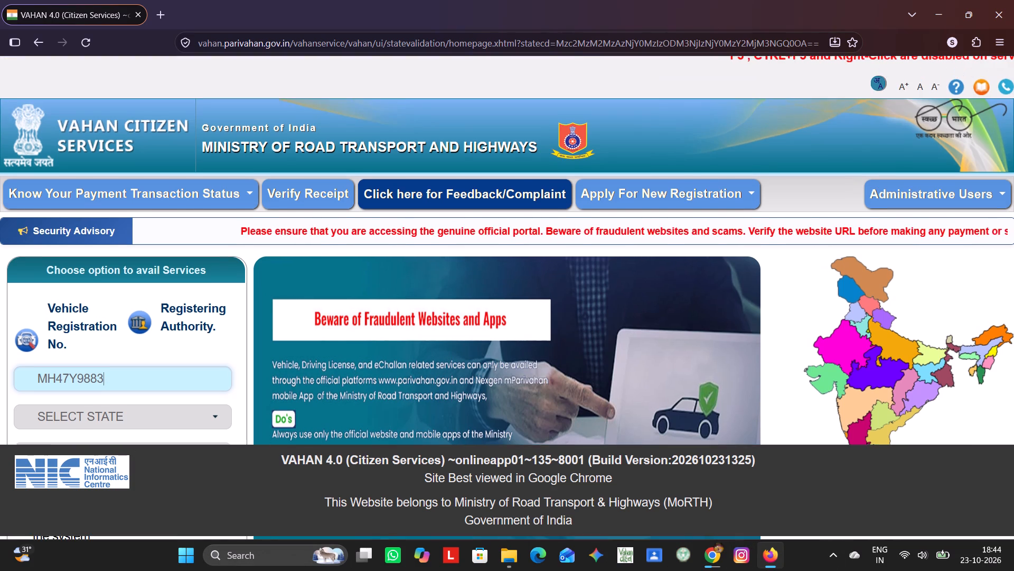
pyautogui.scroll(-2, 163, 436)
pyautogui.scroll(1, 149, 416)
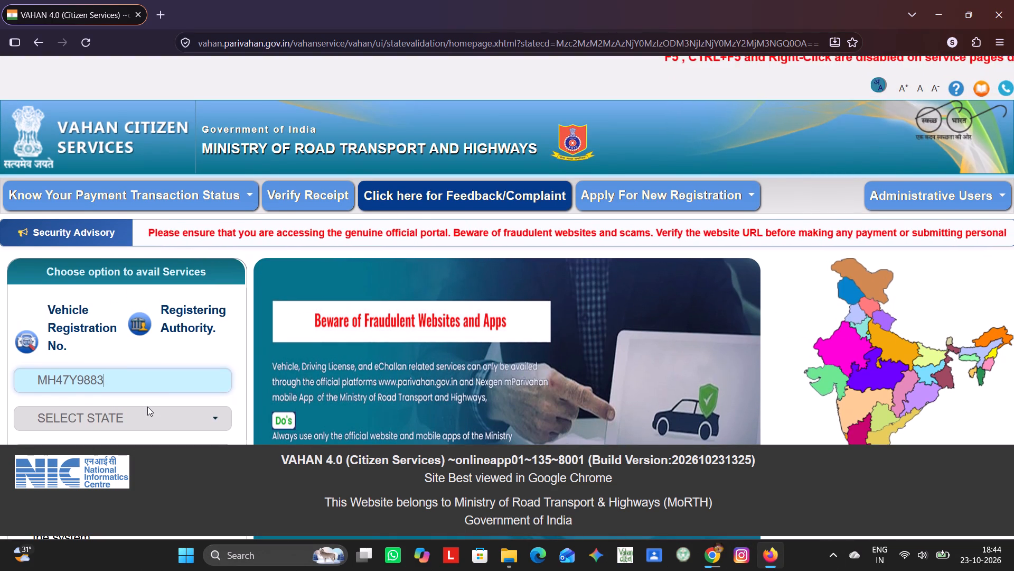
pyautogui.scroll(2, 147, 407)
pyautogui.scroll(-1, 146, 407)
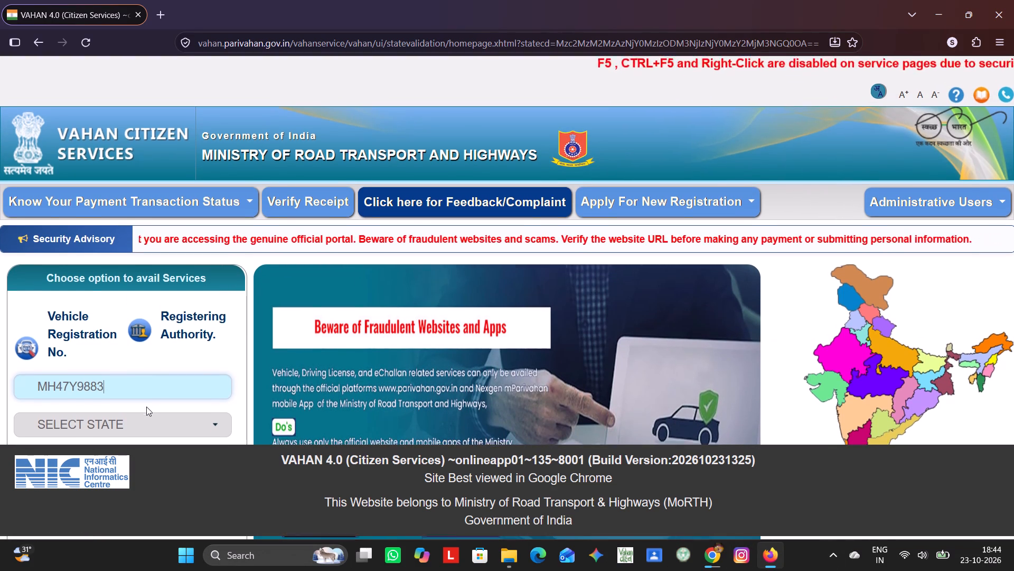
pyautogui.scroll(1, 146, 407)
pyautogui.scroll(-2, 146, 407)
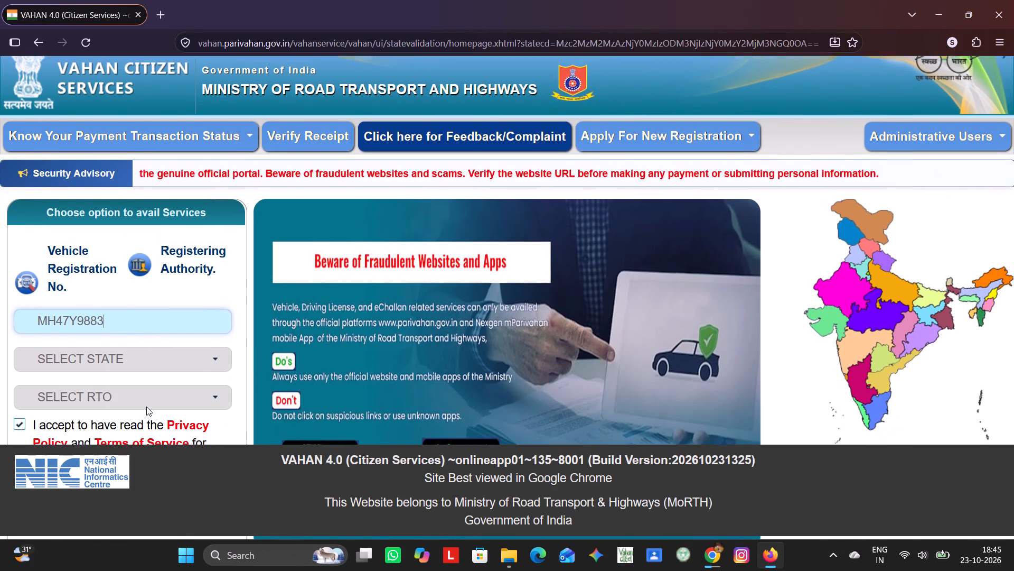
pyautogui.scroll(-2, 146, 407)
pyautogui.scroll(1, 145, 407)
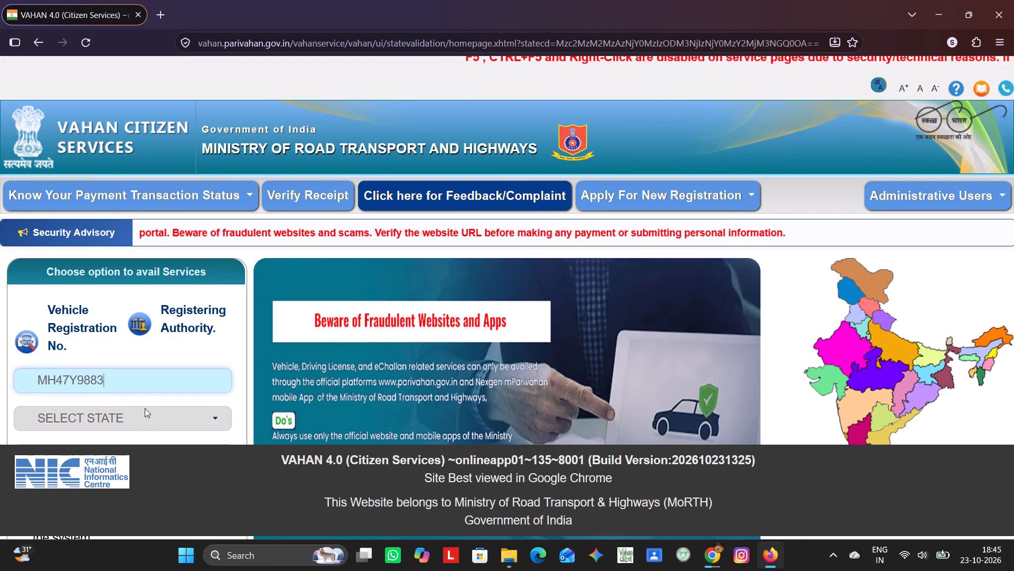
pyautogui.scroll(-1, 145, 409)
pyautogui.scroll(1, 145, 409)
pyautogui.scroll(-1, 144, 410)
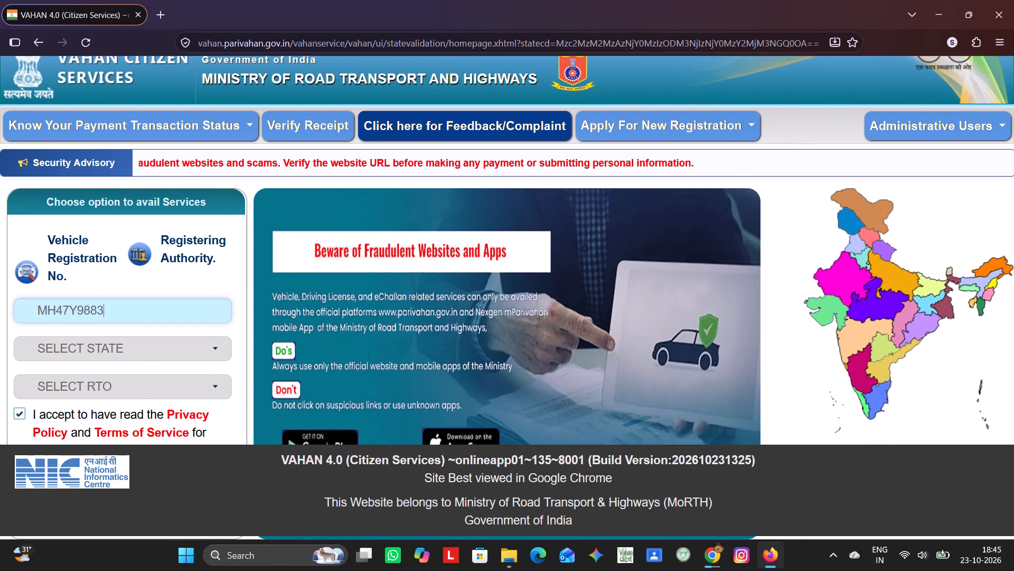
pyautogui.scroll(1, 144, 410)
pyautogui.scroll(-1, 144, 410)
# Proceed with the entered vehicle registration number and continue past the Authentication Modes information.
pyautogui.middleClick(142, 415)
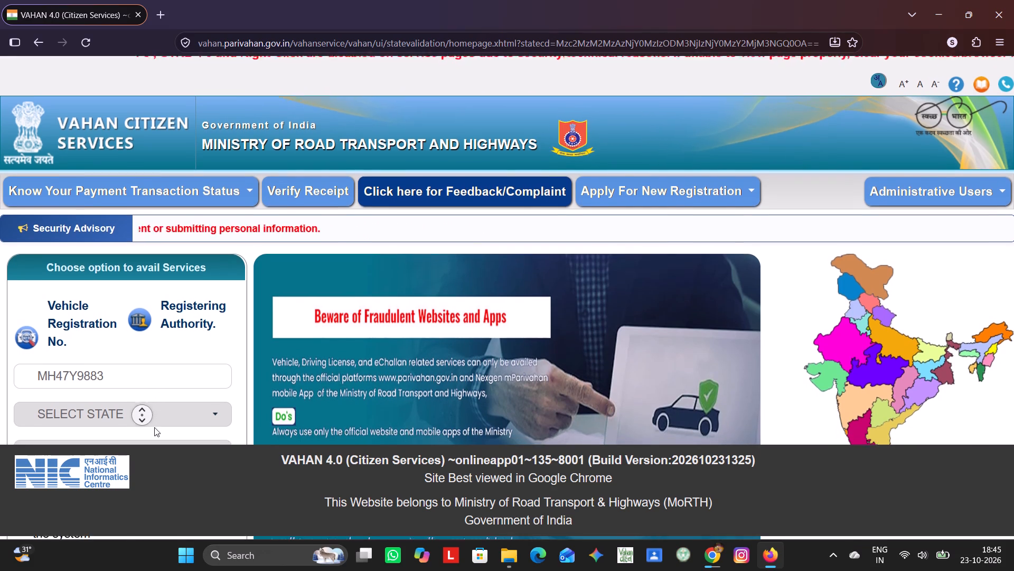
pyautogui.scroll(1, 157, 426)
pyautogui.middleClick(157, 426)
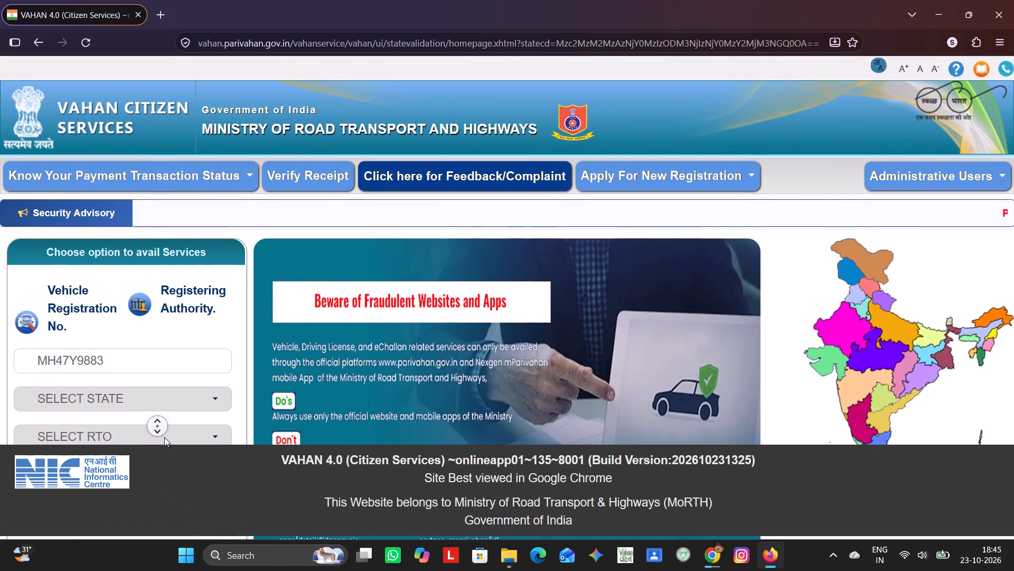
pyautogui.middleClick(158, 425)
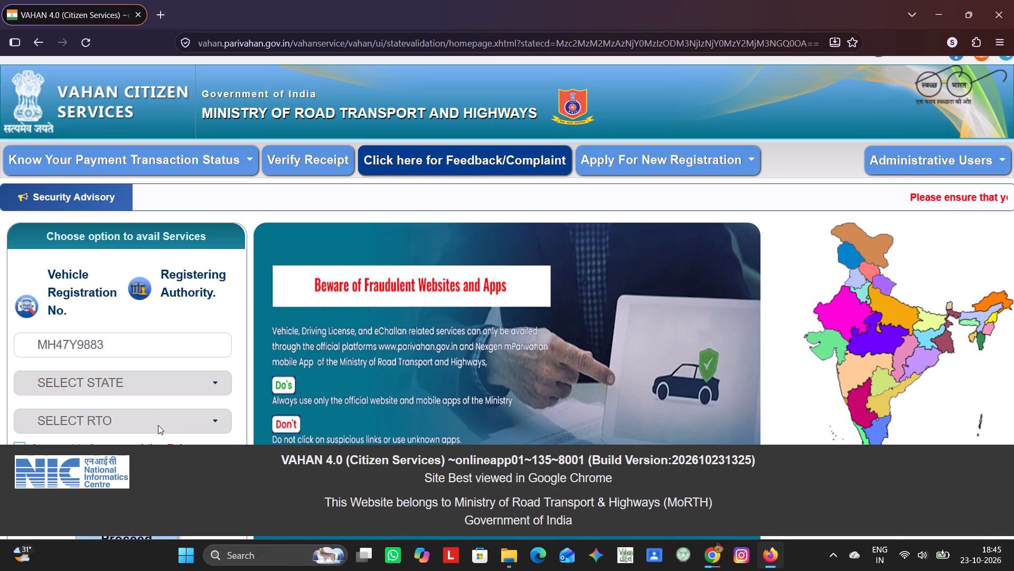
pyautogui.click(117, 537)
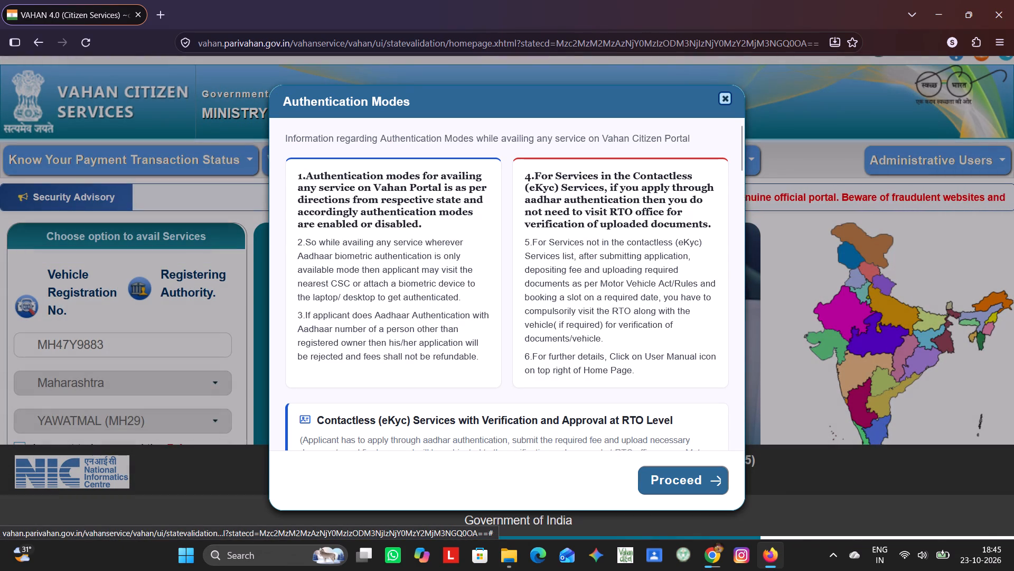
pyautogui.click(681, 478)
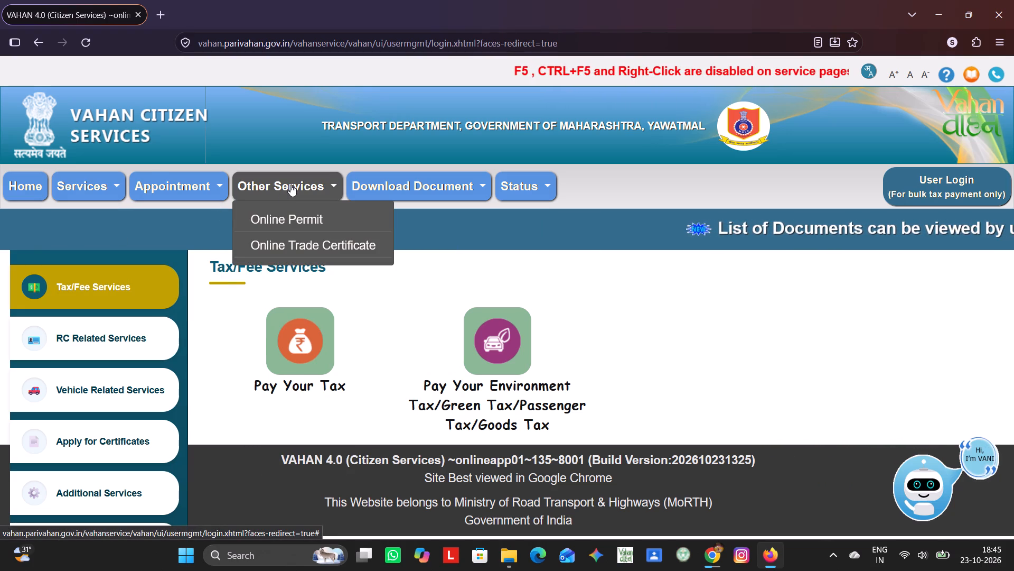
# Open the Online Permit service for Maharashtra.
pyautogui.click(295, 213)
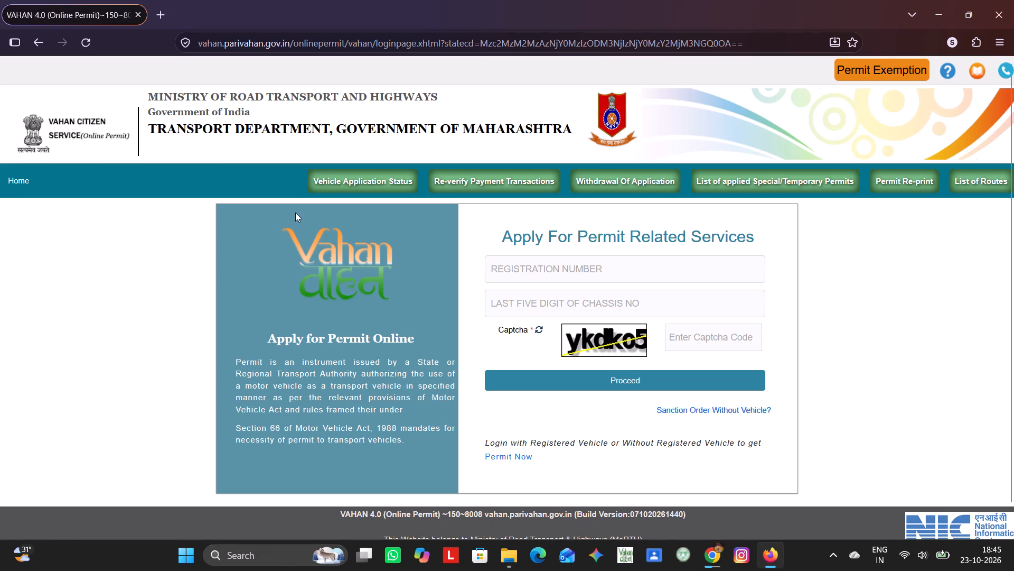
# Fill in the vehicle's registration number and the last five digits of its chassis number for permit related services.
pyautogui.click(526, 263)
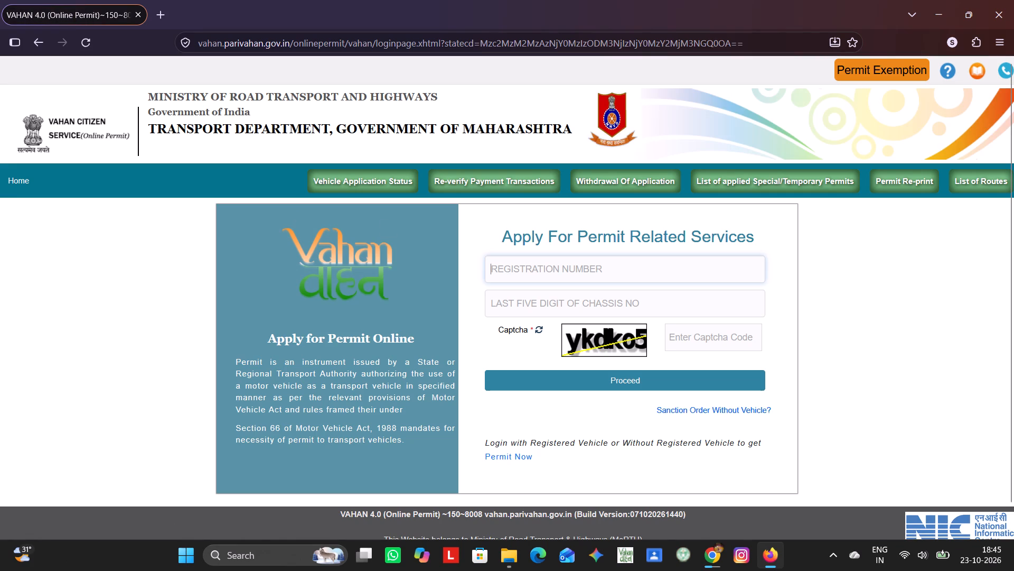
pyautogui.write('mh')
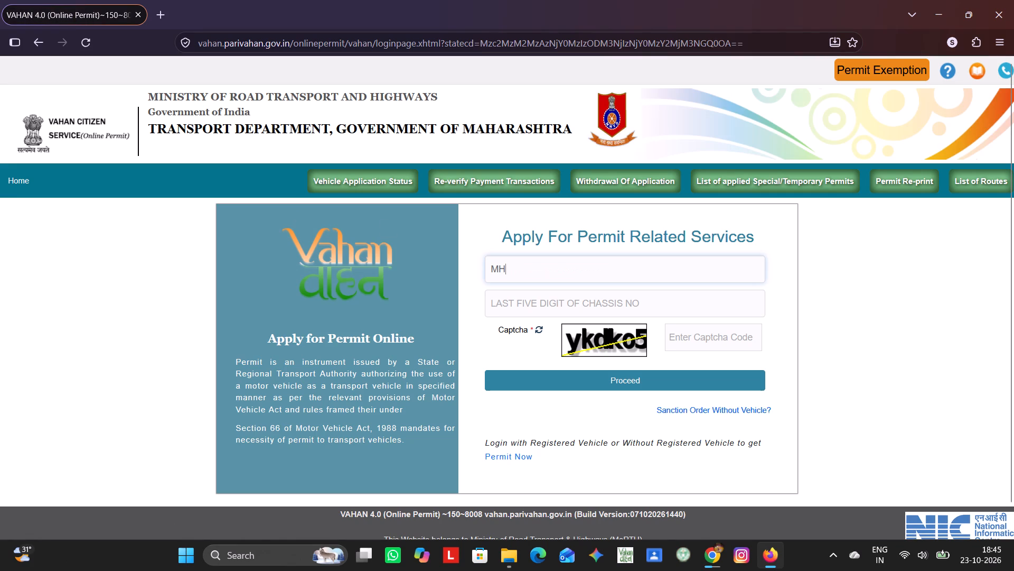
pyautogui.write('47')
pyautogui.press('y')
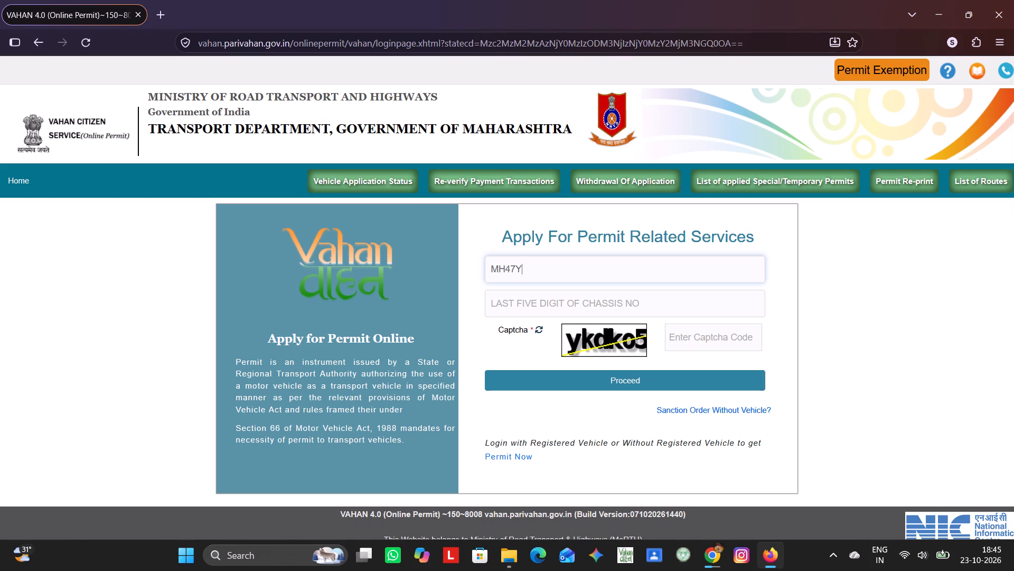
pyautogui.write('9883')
pyautogui.click(569, 297)
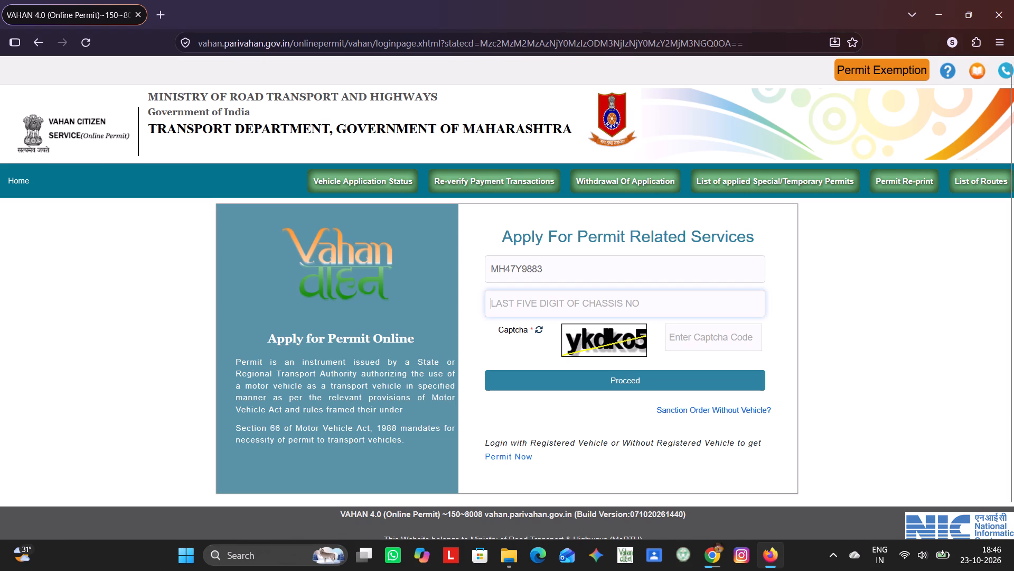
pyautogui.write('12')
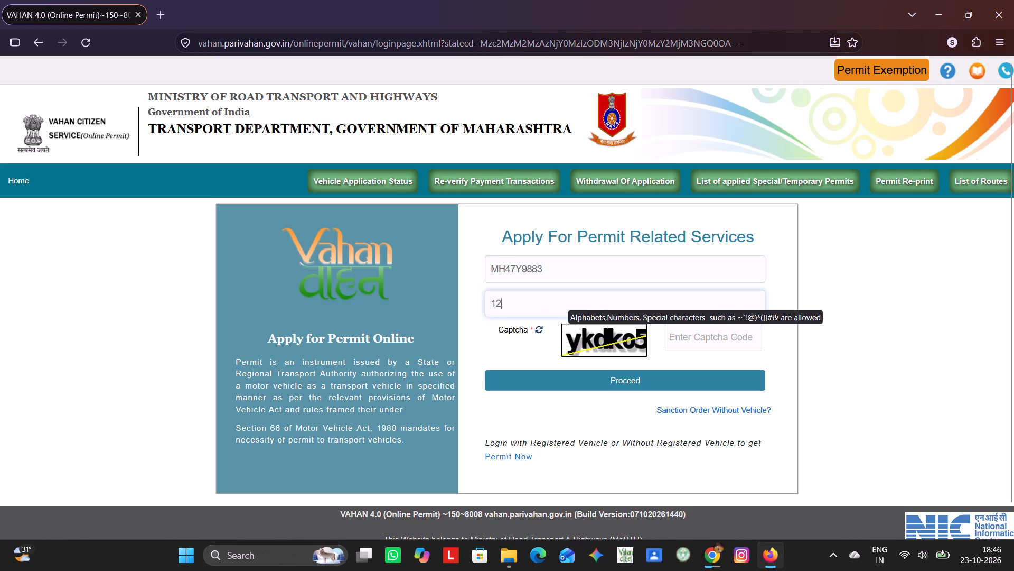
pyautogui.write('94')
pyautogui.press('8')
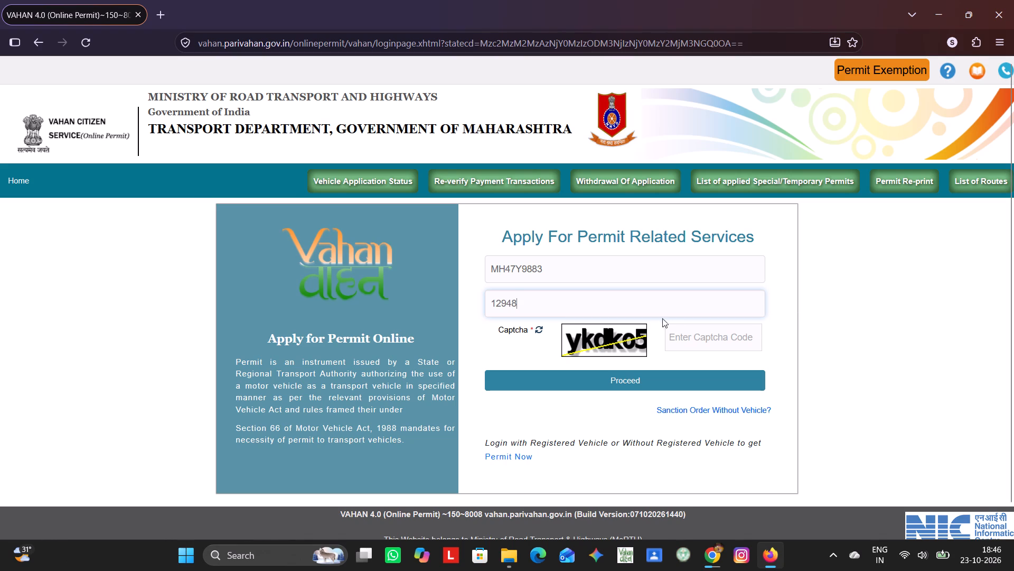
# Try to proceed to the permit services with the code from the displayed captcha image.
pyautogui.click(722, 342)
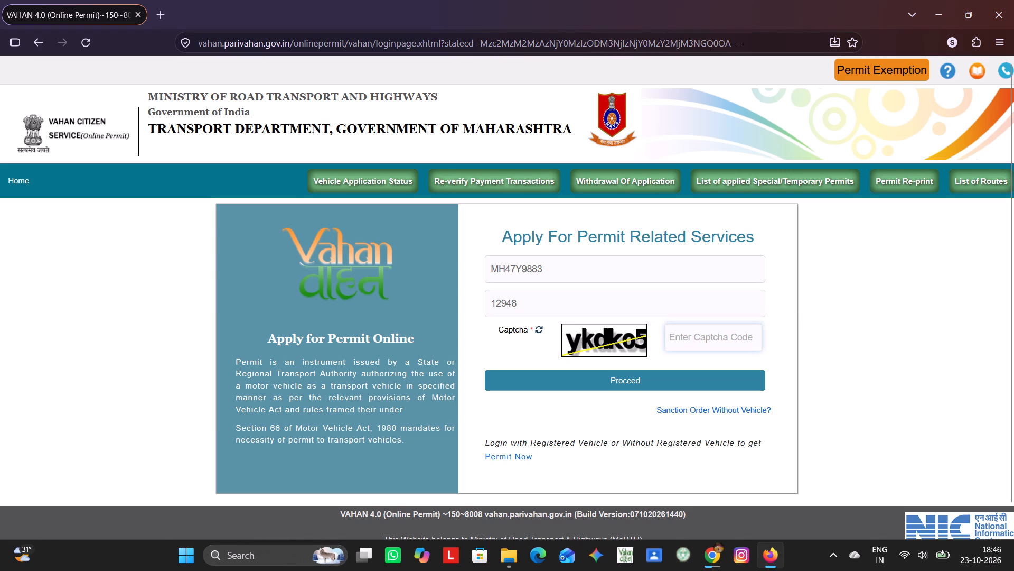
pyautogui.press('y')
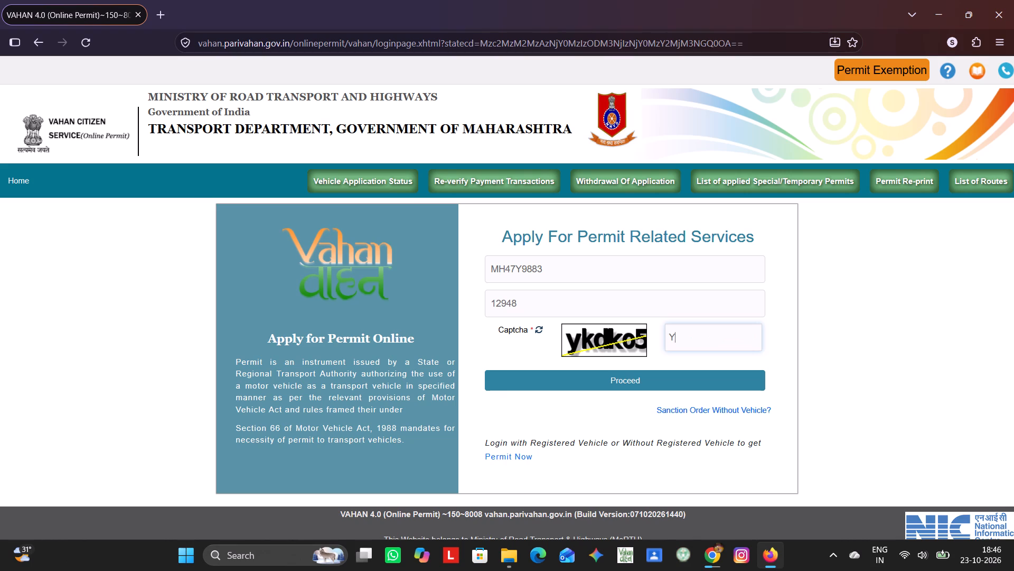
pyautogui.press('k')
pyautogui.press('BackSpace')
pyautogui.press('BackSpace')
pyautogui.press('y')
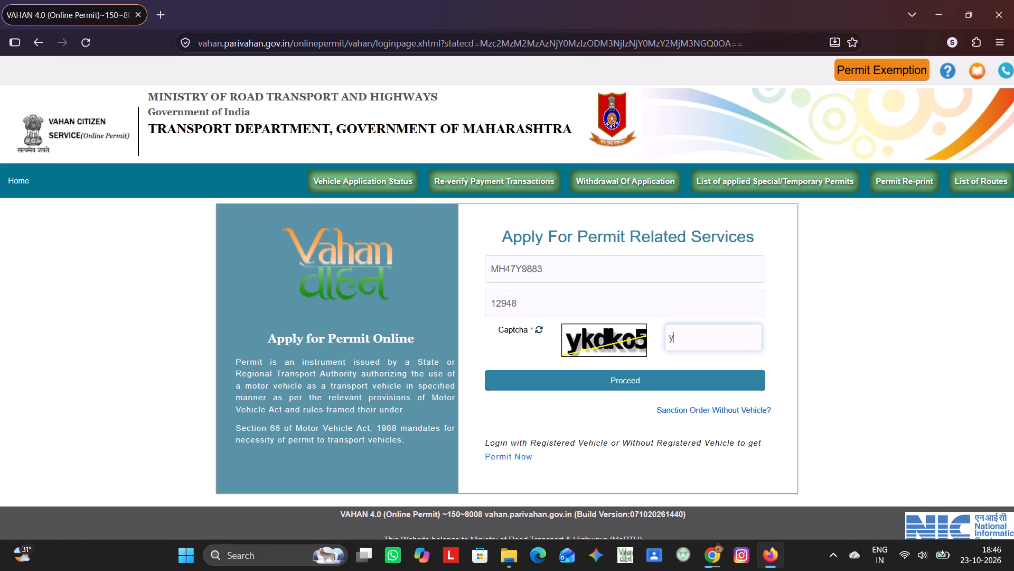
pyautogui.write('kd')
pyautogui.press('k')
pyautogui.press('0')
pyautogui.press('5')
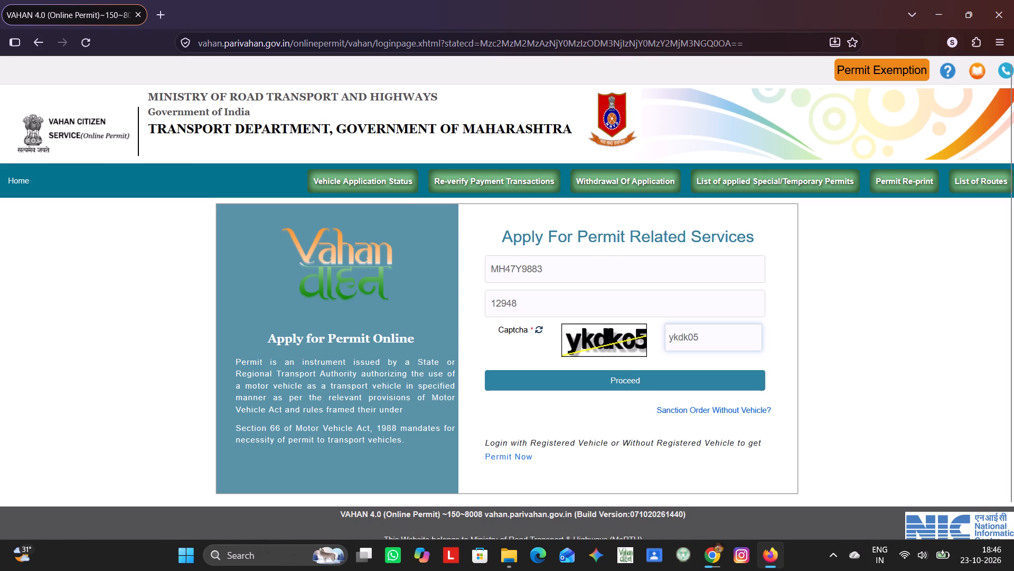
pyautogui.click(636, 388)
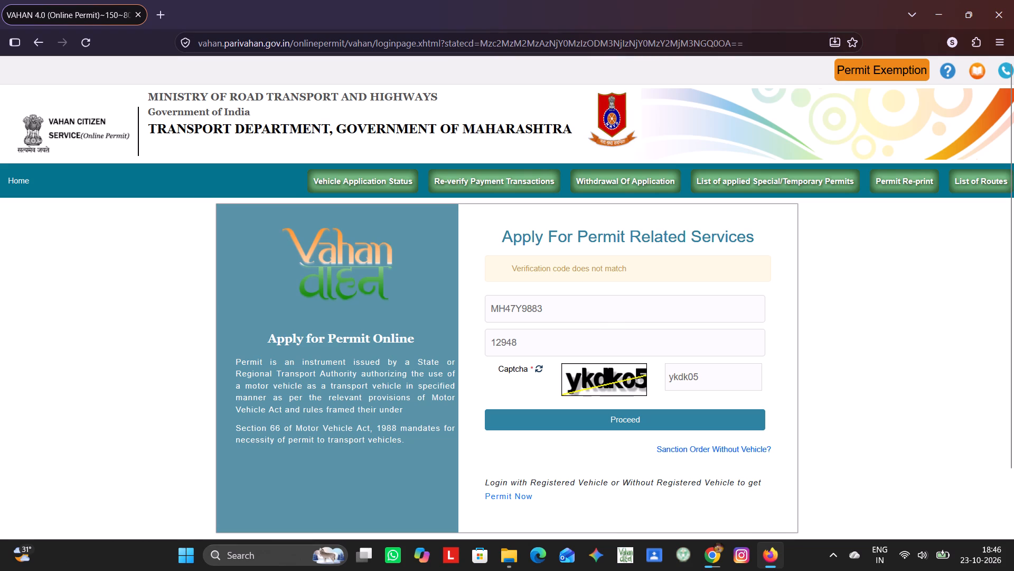
# Refresh the captcha, replace the old entry with the code from the new image, and try to proceed.
pyautogui.click(539, 370)
pyautogui.click(718, 338)
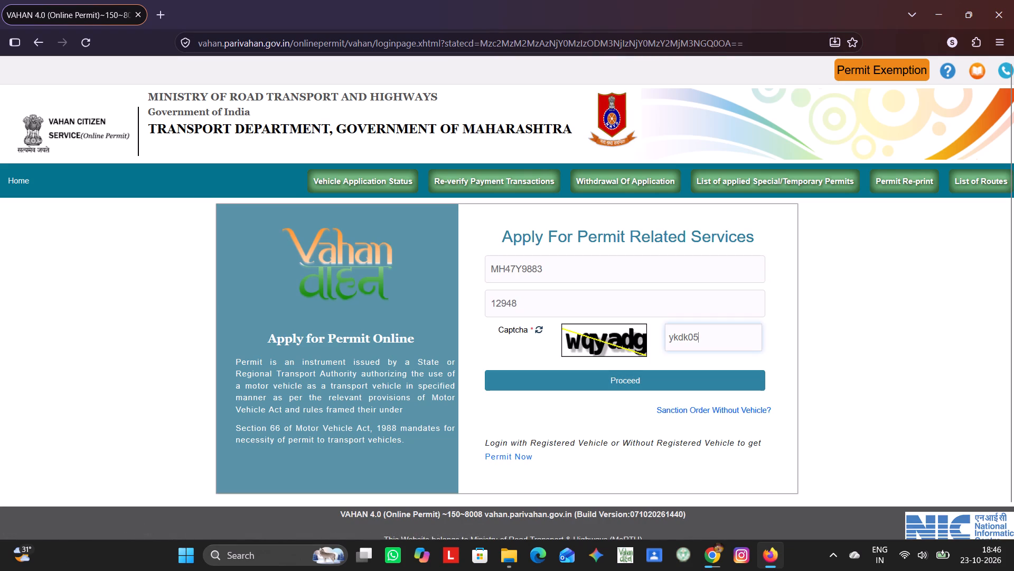
pyautogui.press('BackSpace')
pyautogui.press('BackSpace')
pyautogui.press('BackSpace')
pyautogui.press('BackSpace')
pyautogui.press('BackSpace')
pyautogui.press('BackSpace')
pyautogui.press('BackSpace')
pyautogui.press('BackSpace')
pyautogui.press('BackSpace')
pyautogui.press('BackSpace')
pyautogui.press('BackSpace')
pyautogui.press('BackSpace')
pyautogui.press('BackSpace')
pyautogui.press('BackSpace')
pyautogui.press('BackSpace')
pyautogui.press('BackSpace')
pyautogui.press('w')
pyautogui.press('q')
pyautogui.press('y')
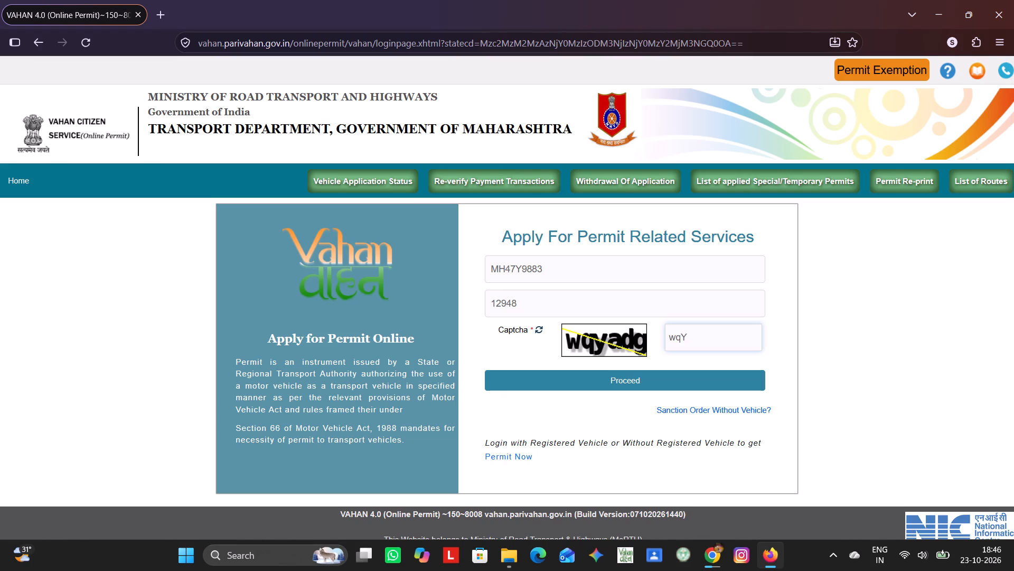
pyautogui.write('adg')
pyautogui.click(713, 386)
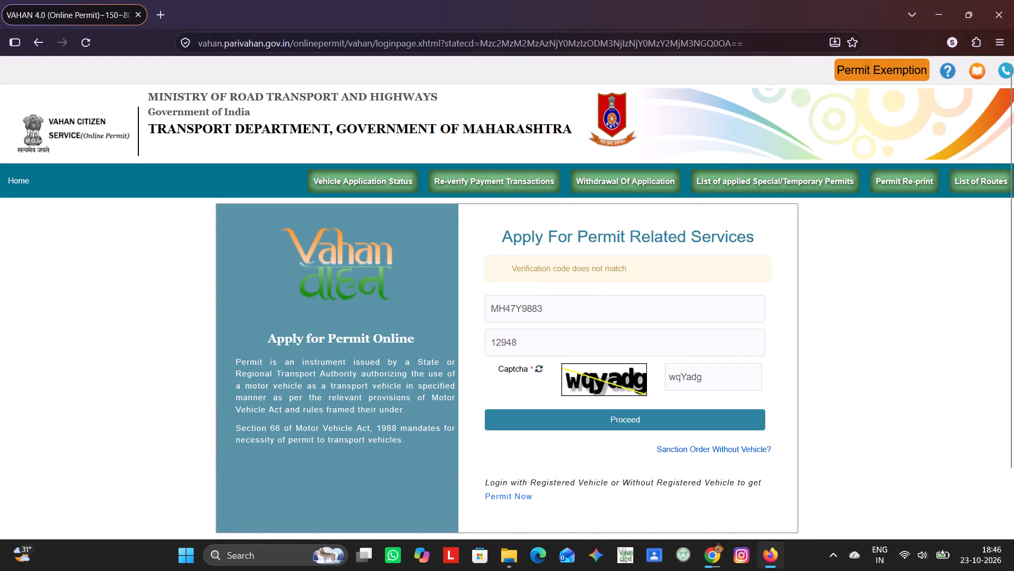
# Correct the third character of the captcha entry to a lowercase y and proceed to the permit services.
pyautogui.click(684, 377)
pyautogui.press('BackSpace')
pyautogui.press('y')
pyautogui.click(680, 412)
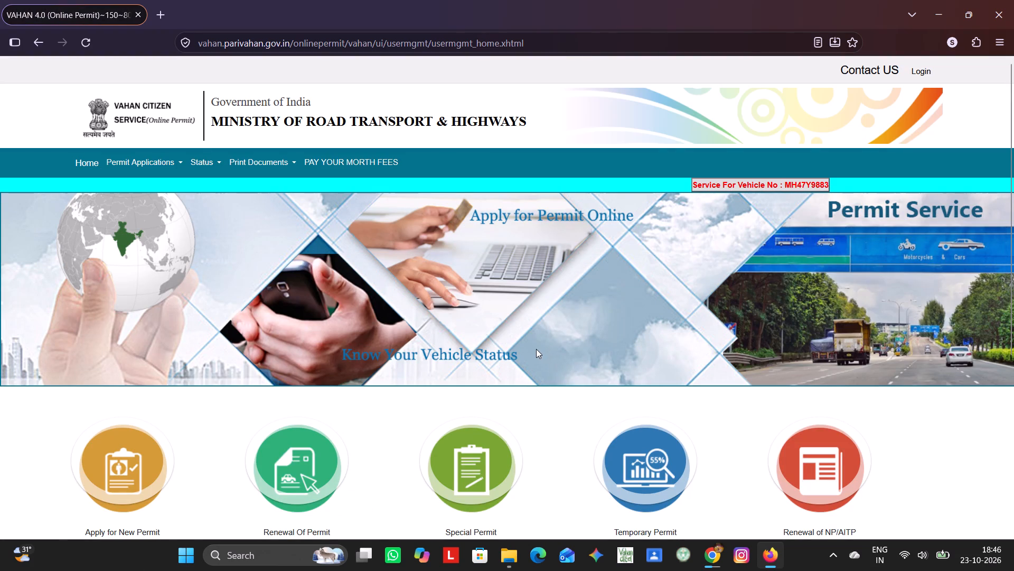
# Open the Special Permit service for the vehicle.
pyautogui.scroll(-4, 529, 355)
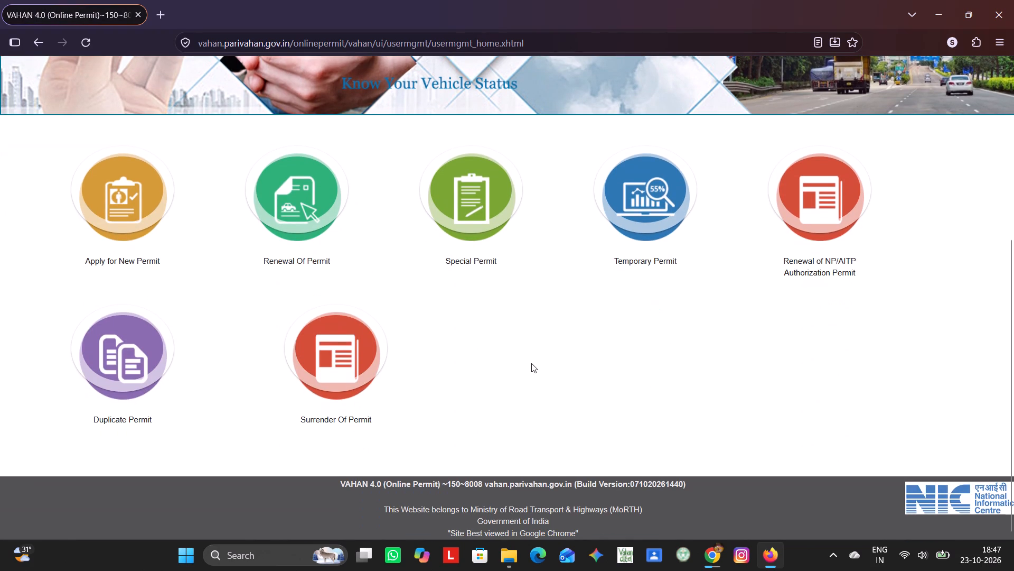
pyautogui.click(471, 201)
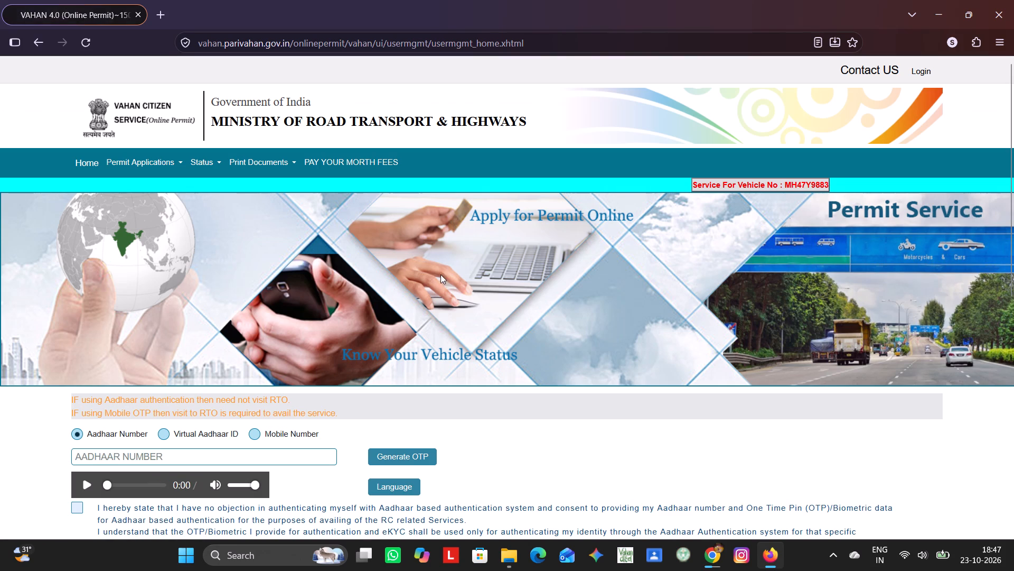
# Choose Mobile Number as the authentication method instead of Aadhaar Number, dismissing the Aadhaar format alert.
pyautogui.click(274, 455)
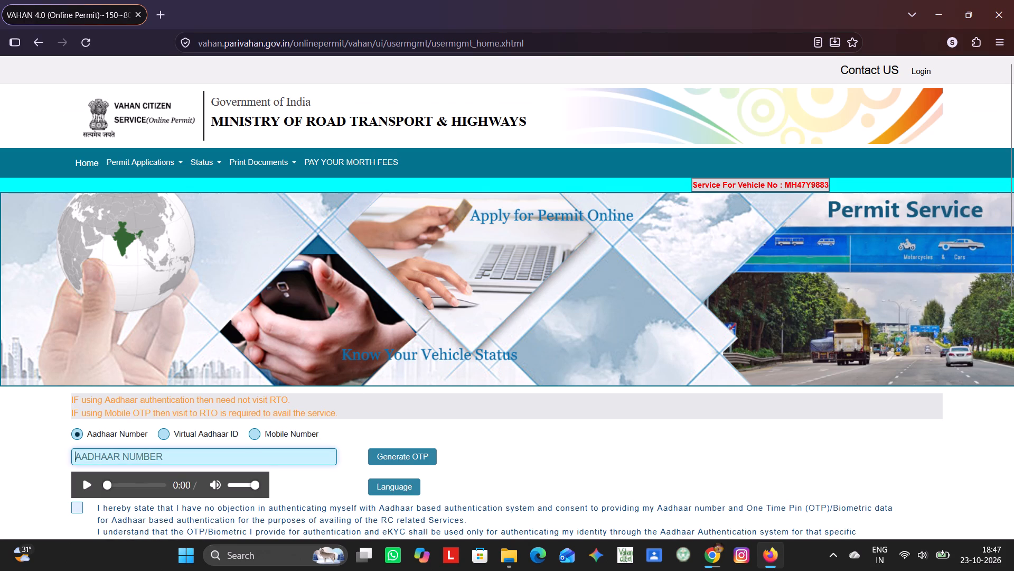
pyautogui.click(260, 435)
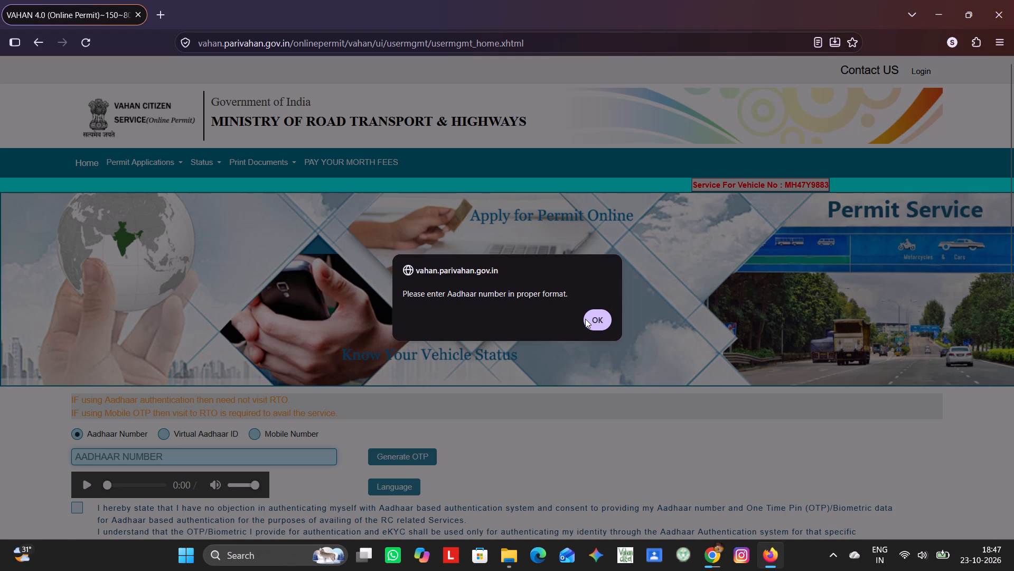
pyautogui.click(589, 320)
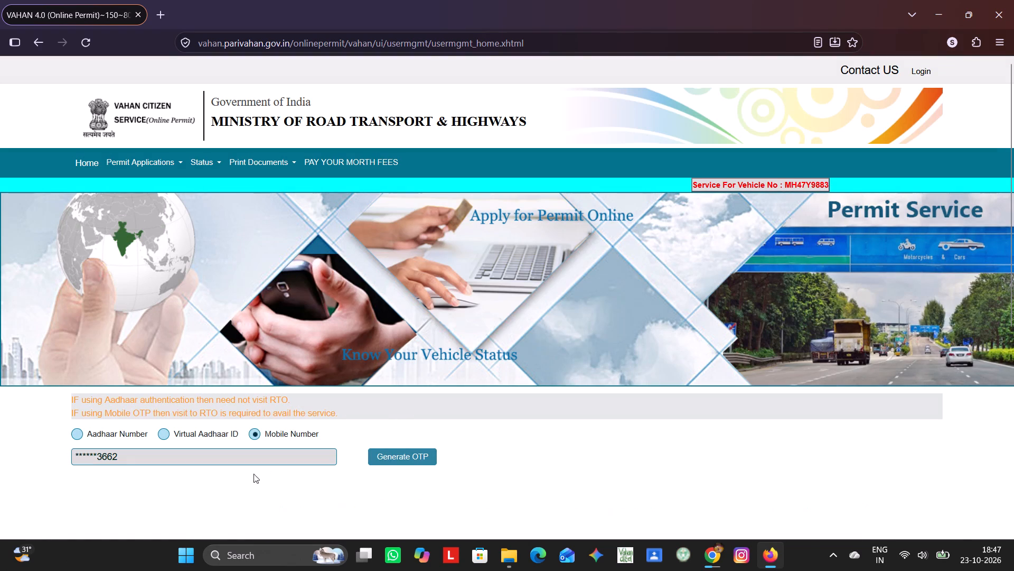
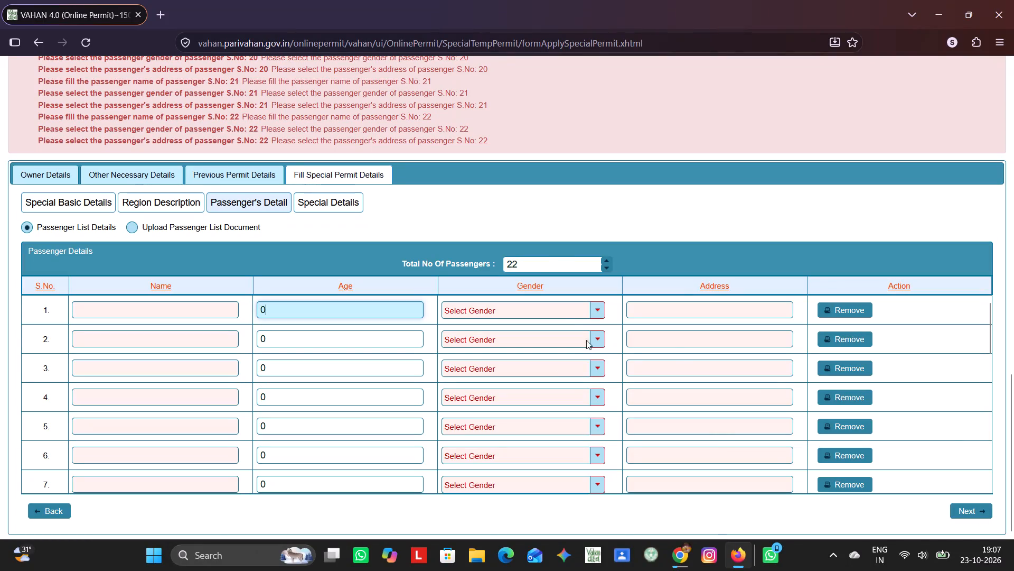
# Set the total number of passengers in Passenger Details to 21.
pyautogui.click(608, 261)
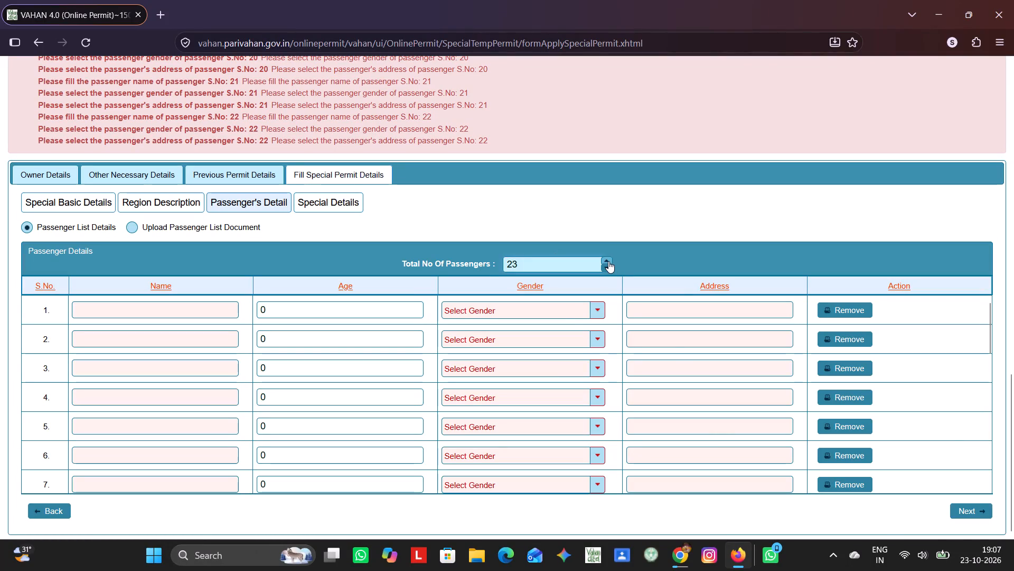
pyautogui.tripleClick(608, 270)
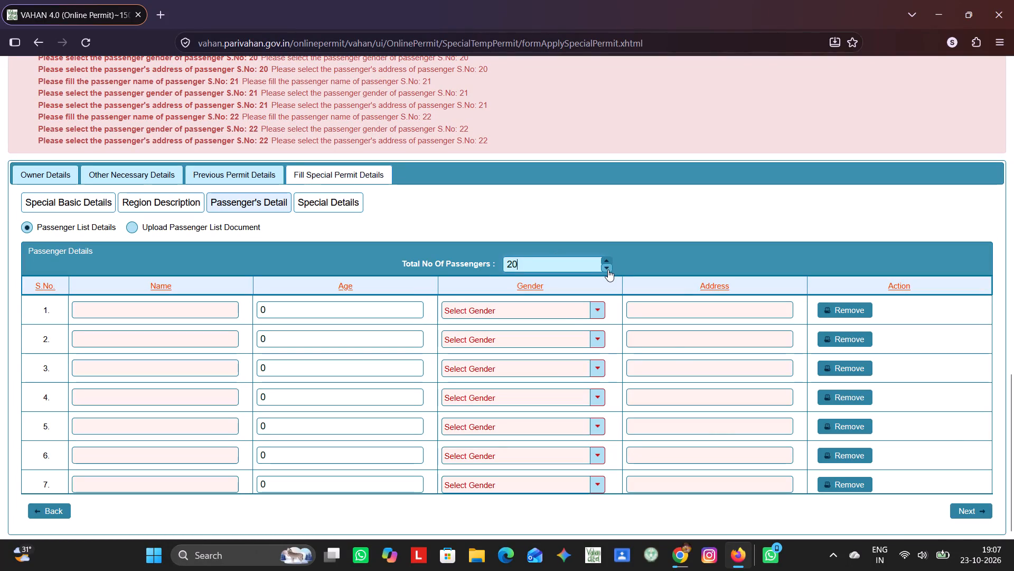
pyautogui.click(603, 259)
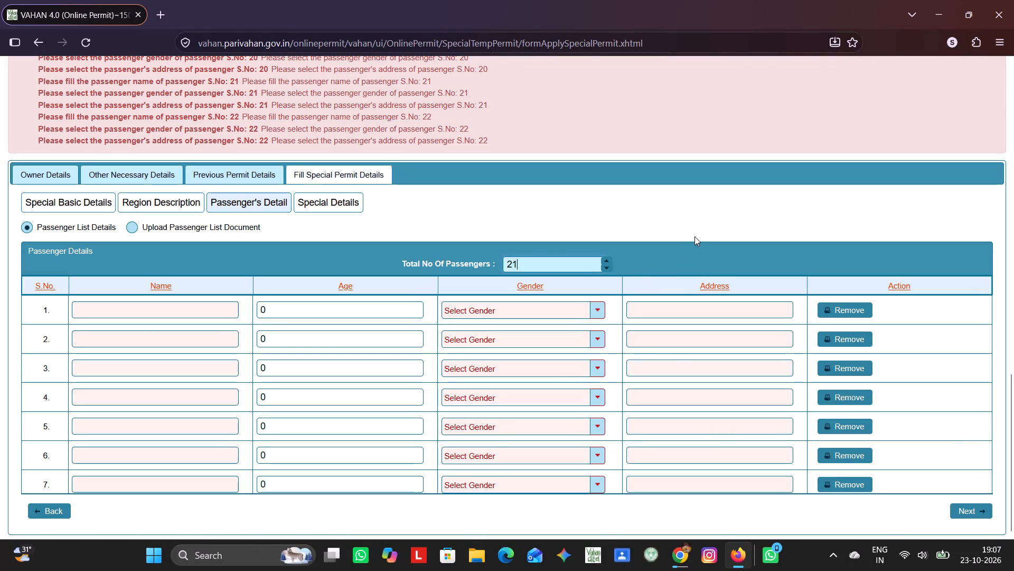